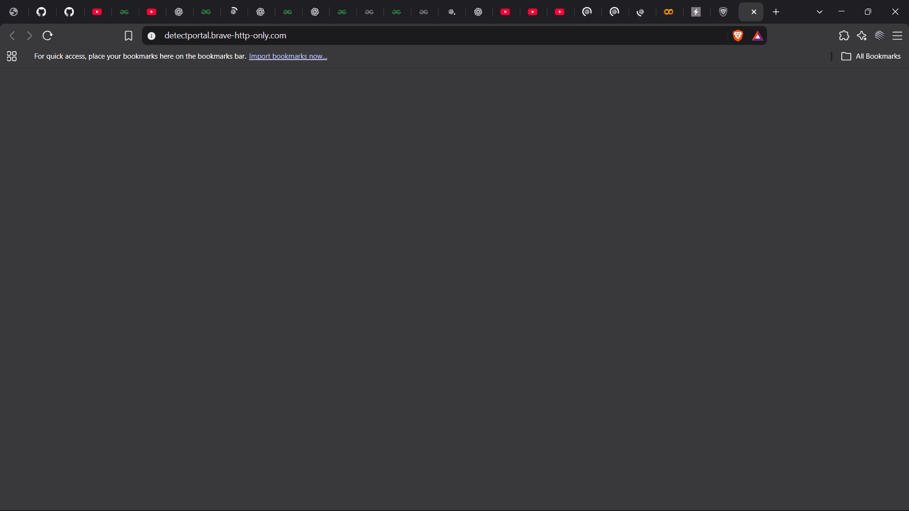
Open a new tab, and close the detectportal tab and the older blank tab beside it.
click(772, 9)
click(705, 13)
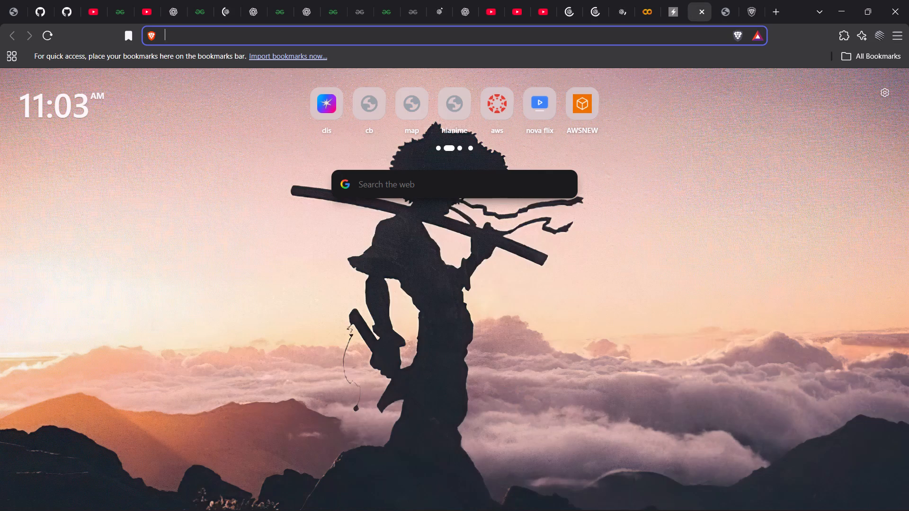
click(702, 10)
click(702, 10)
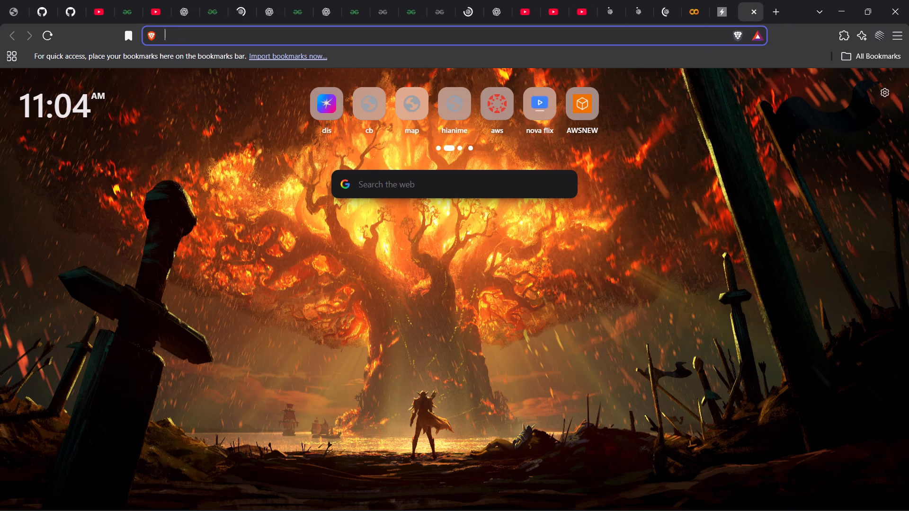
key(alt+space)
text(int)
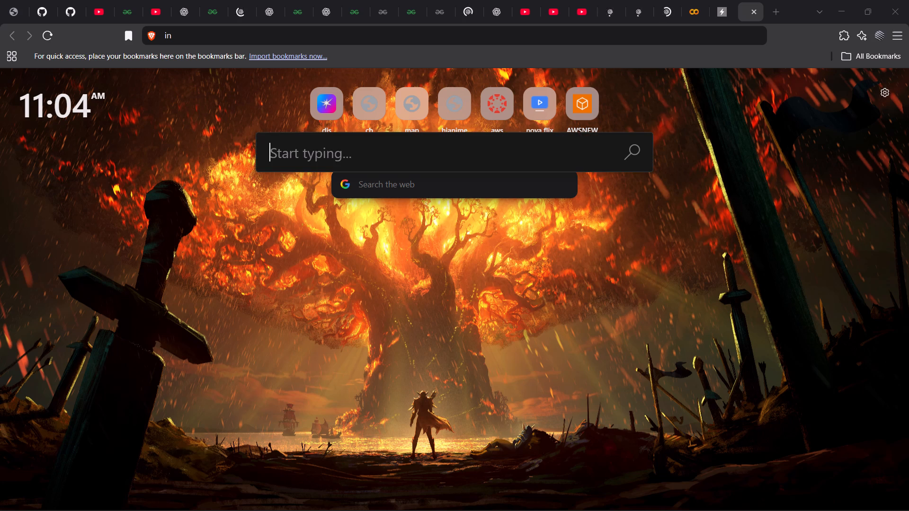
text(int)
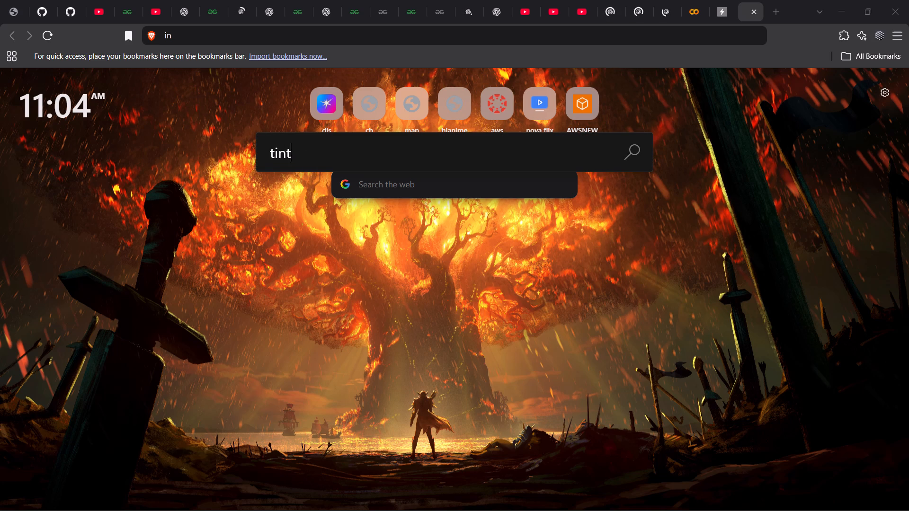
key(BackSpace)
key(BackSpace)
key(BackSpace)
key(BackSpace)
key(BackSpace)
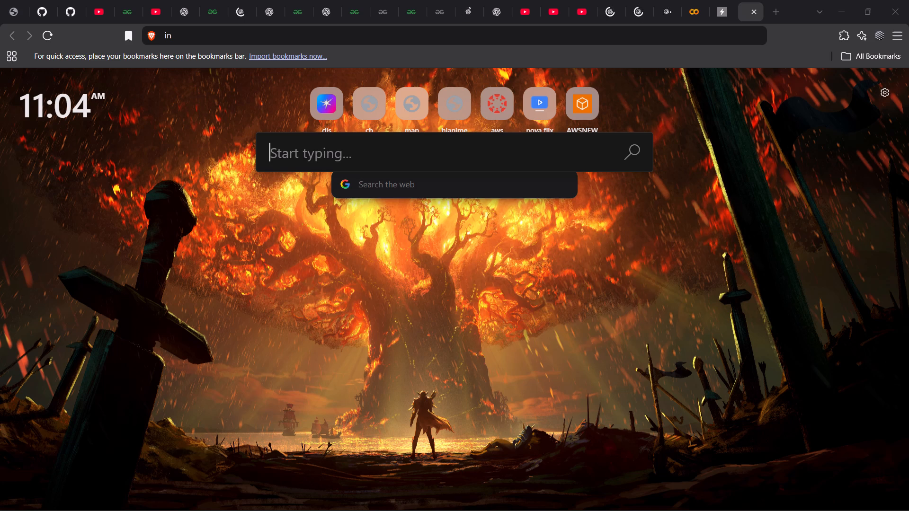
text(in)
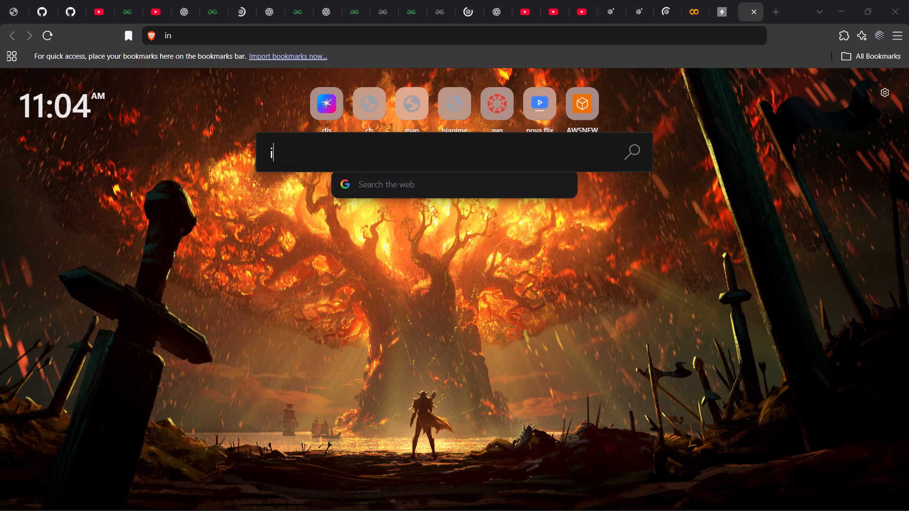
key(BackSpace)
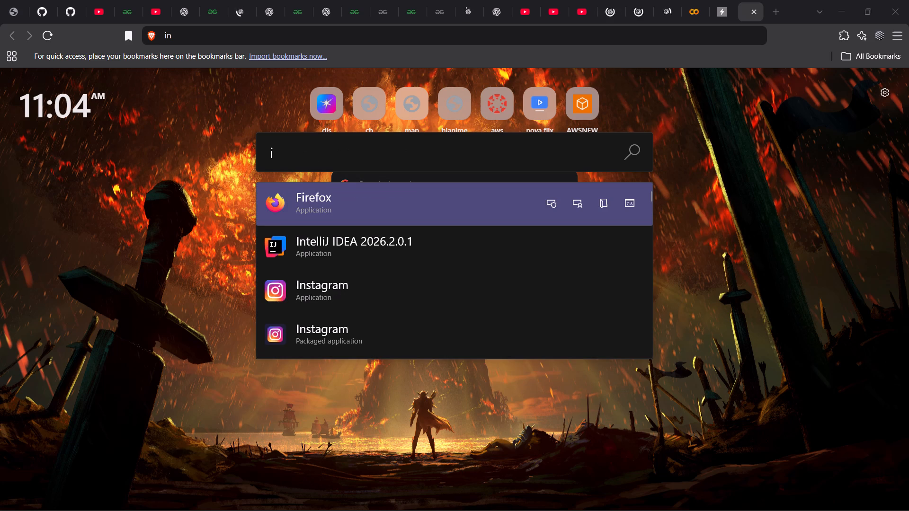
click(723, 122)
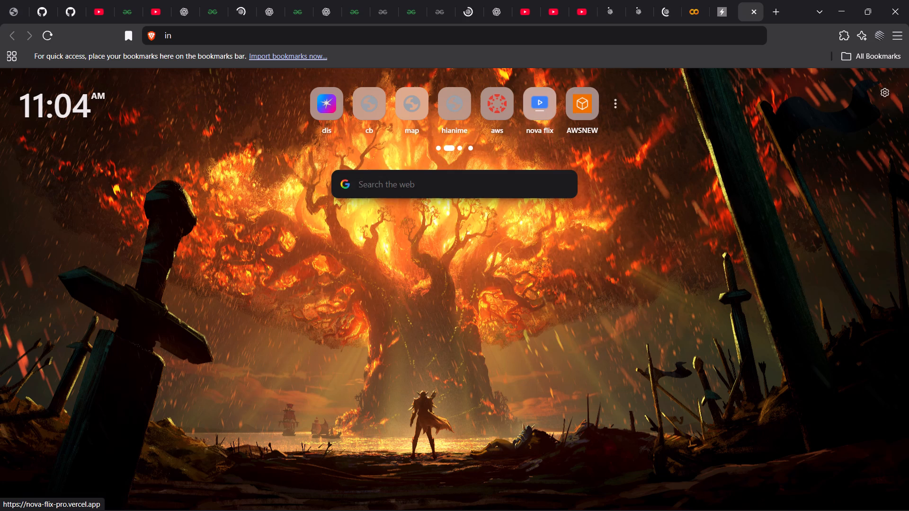
Bring up the last page of site shortcuts on the new tab page, the one containing moodle.
scroll(536, 107, left, 9)
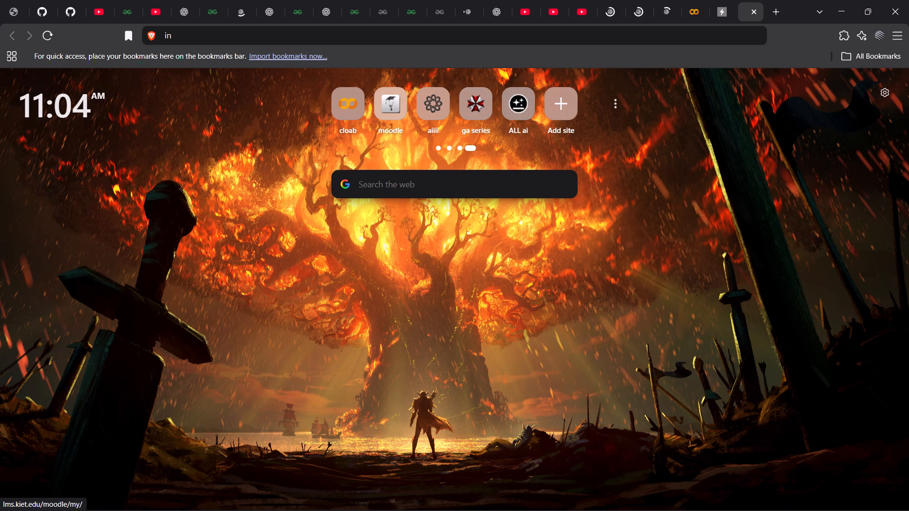
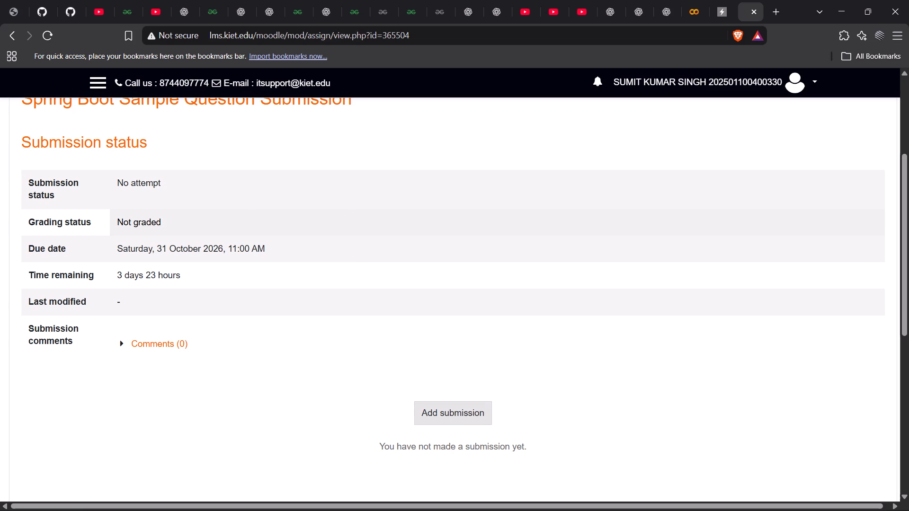
Switch from the Spring Boot Sample Question Submission page to the WhatsApp window.
click(661, 493)
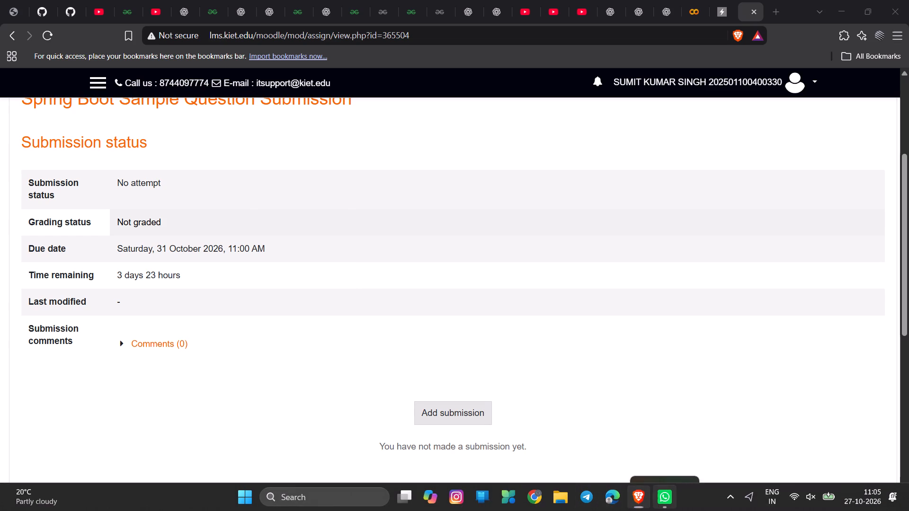
click(668, 463)
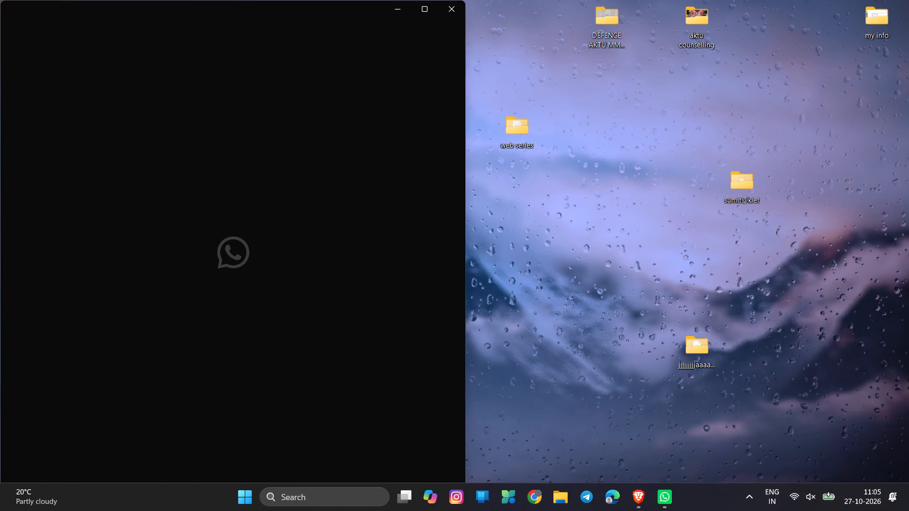
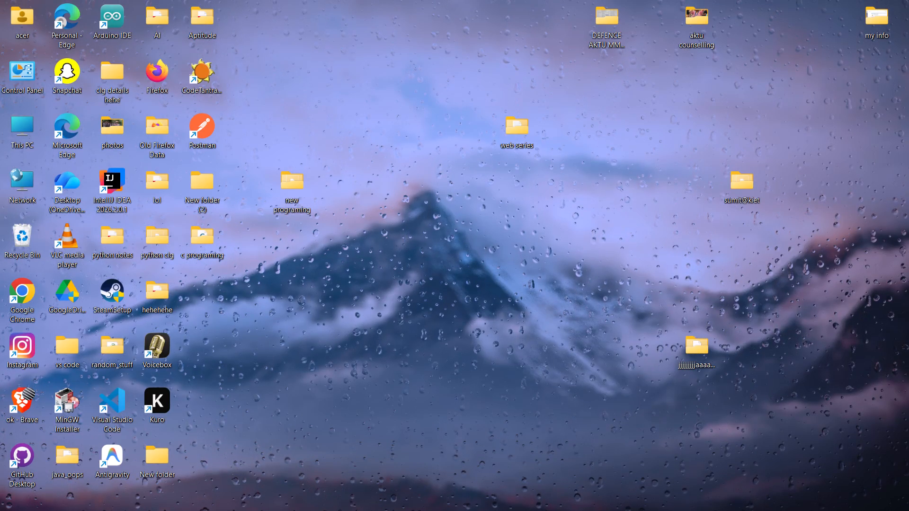
Switch to the Windows desktop and hide all of its desktop icons.
right_click(547, 254)
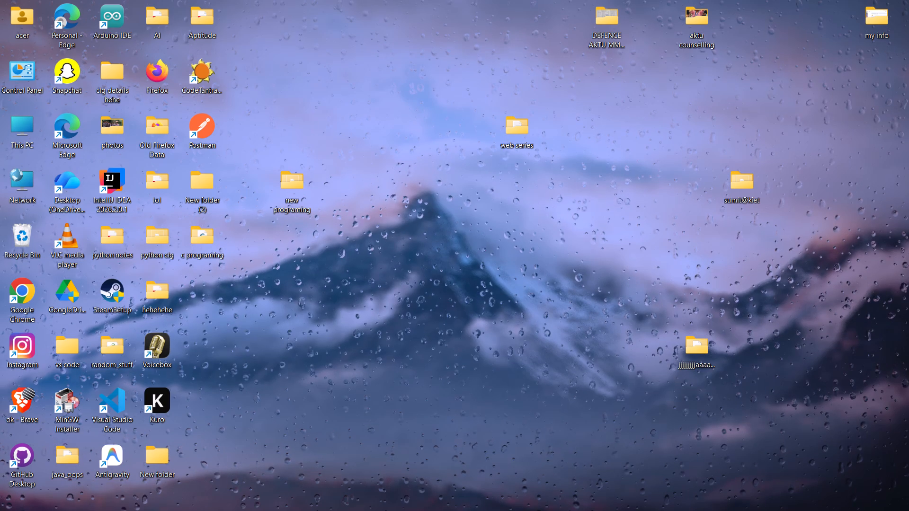
right_click(491, 202)
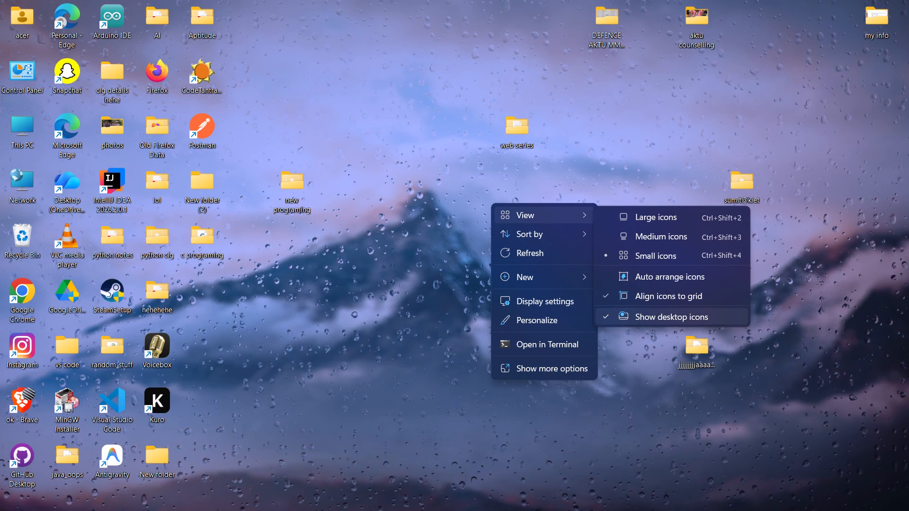
click(608, 314)
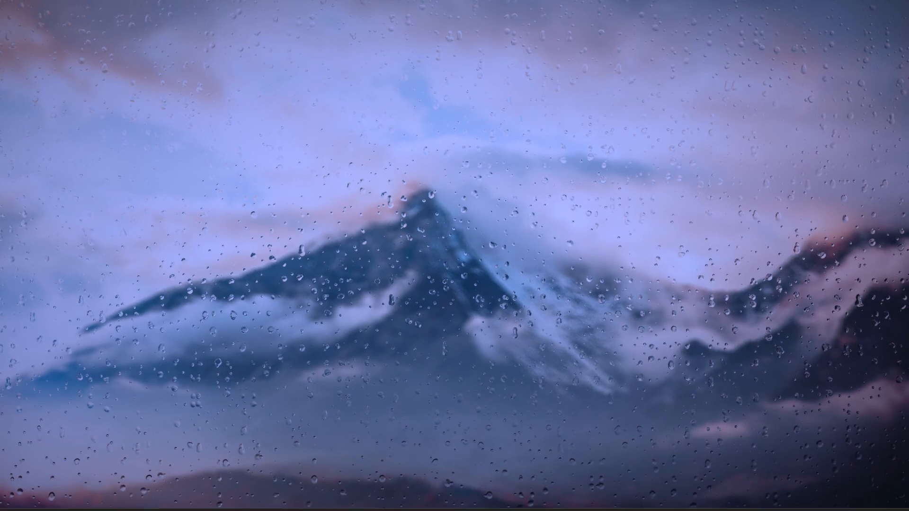
Switch to the Brave browser from the desktop.
click(639, 495)
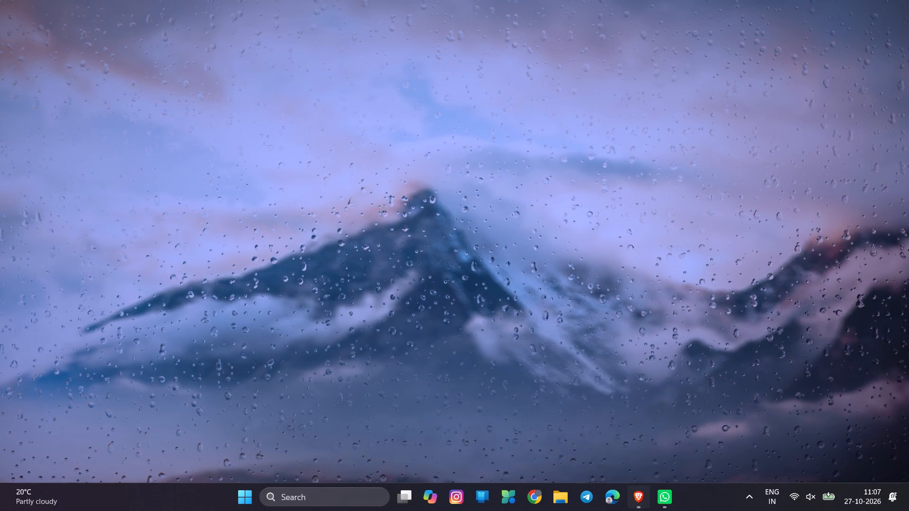
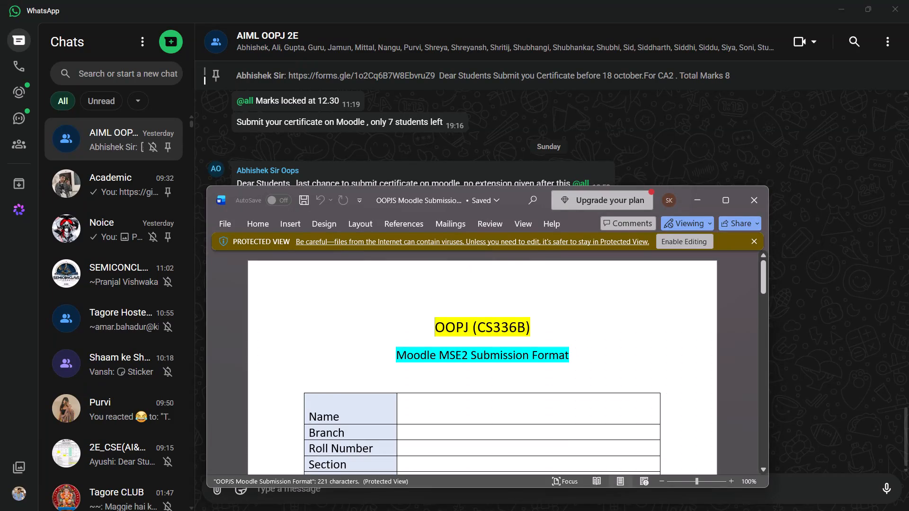
Maximize the OOPJS Moodle Submission Format document in Word and enable editing.
click(722, 201)
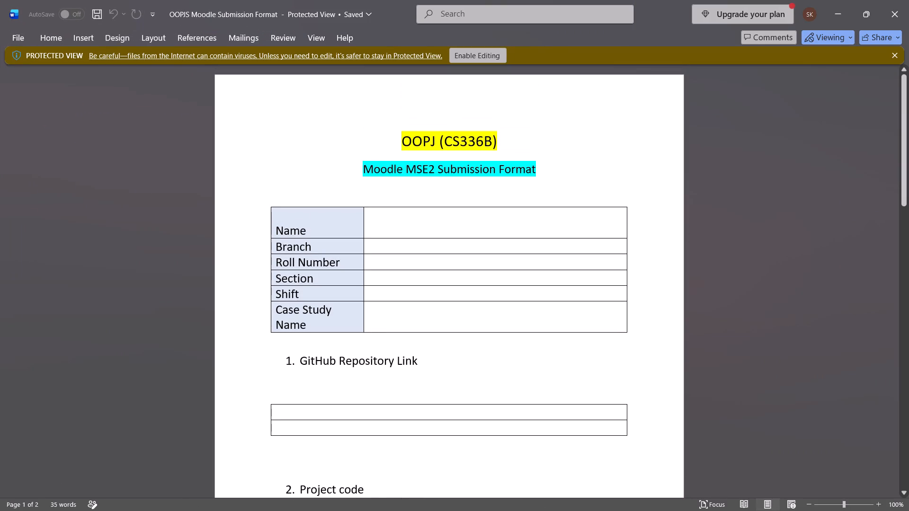
click(462, 58)
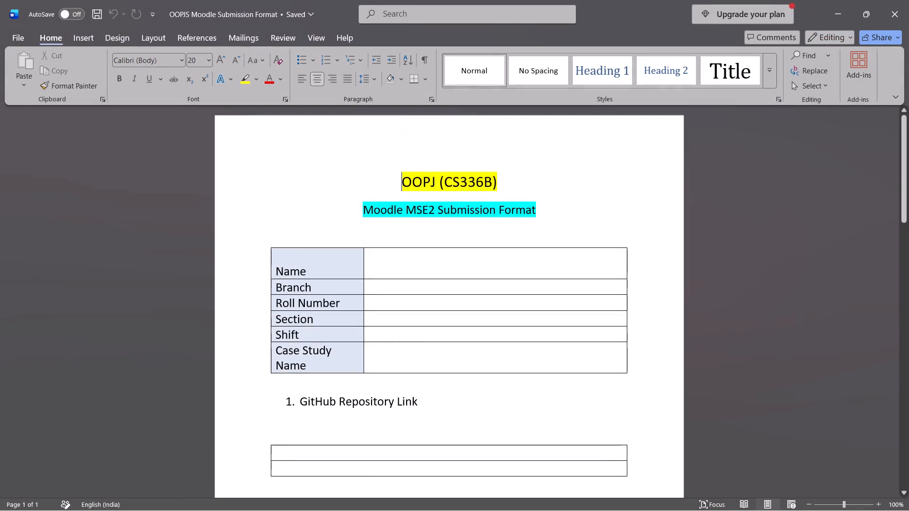
Fill in the student's name and enter CSE(AIML) as the branch in the details table.
click(395, 270)
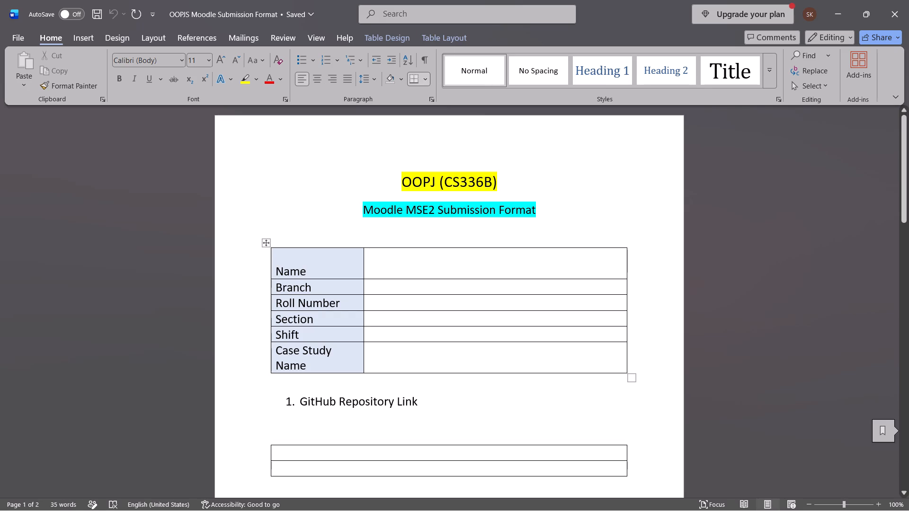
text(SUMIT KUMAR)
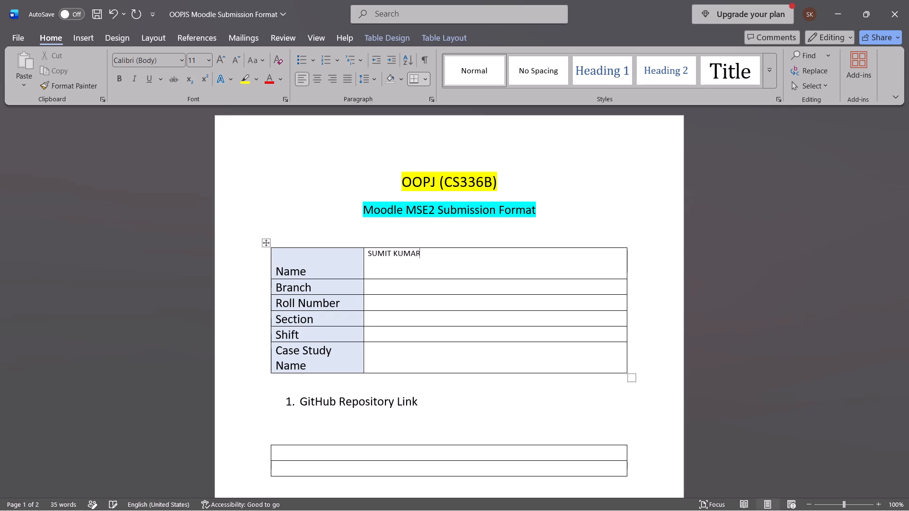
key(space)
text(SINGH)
click(396, 287)
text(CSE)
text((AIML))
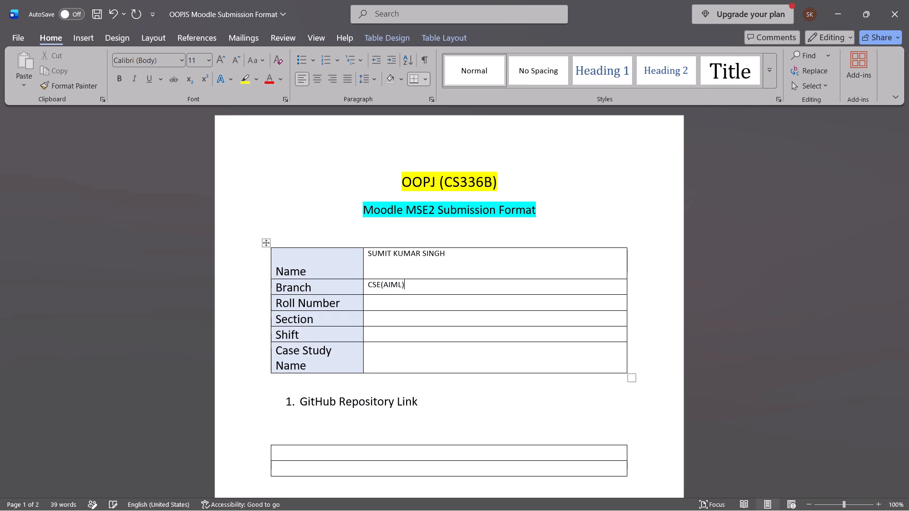
Enter the student's complete roll number in the Roll Number row, inserting the missing digits in the middle.
click(391, 301)
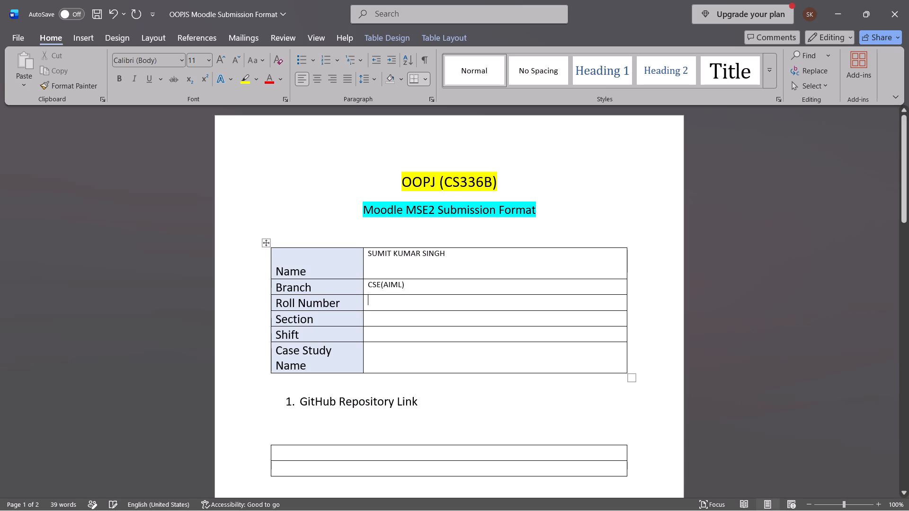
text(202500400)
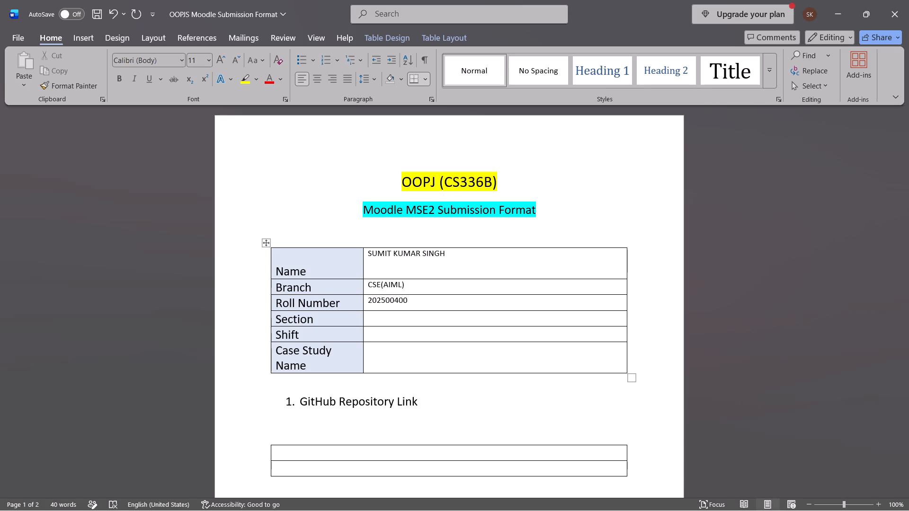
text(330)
click(374, 319)
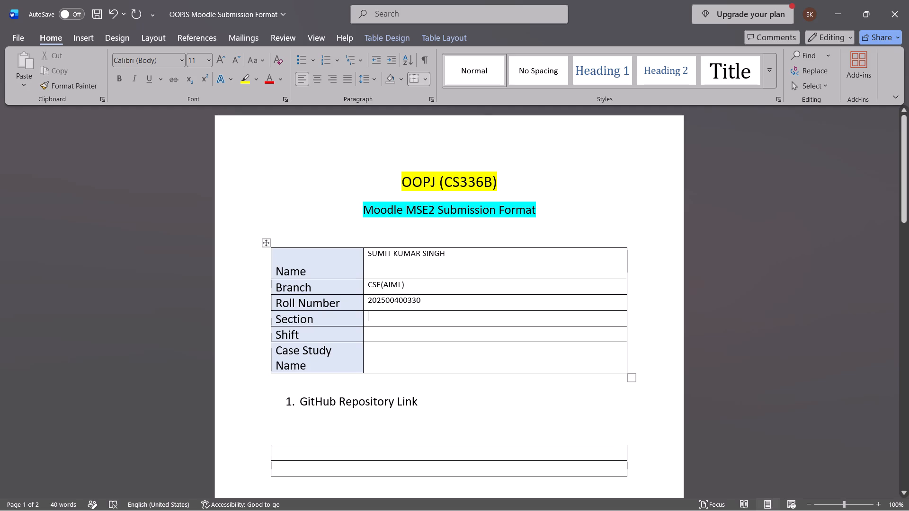
click(385, 301)
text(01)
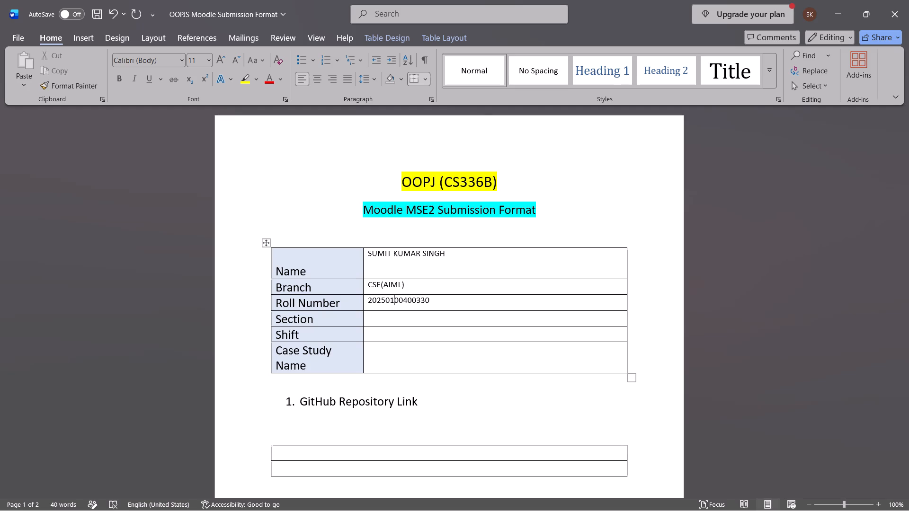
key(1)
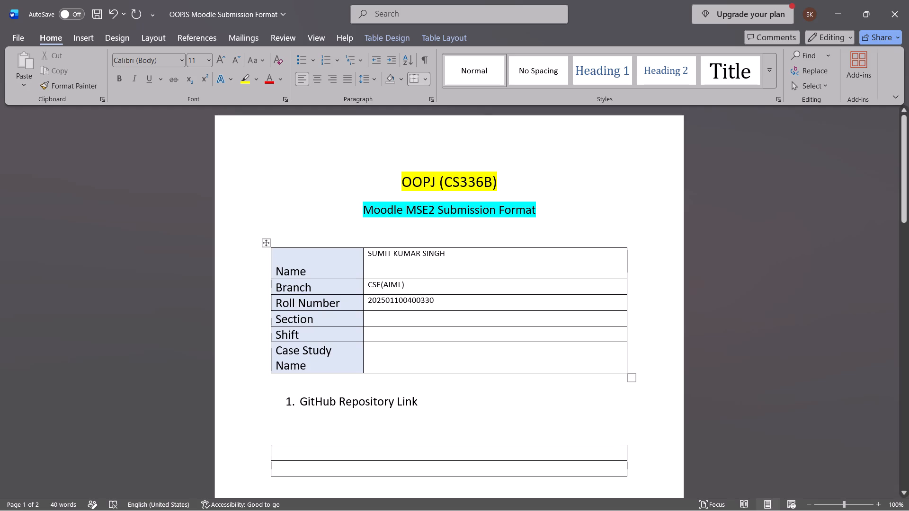
Enter E in the Section row of the details table.
click(402, 319)
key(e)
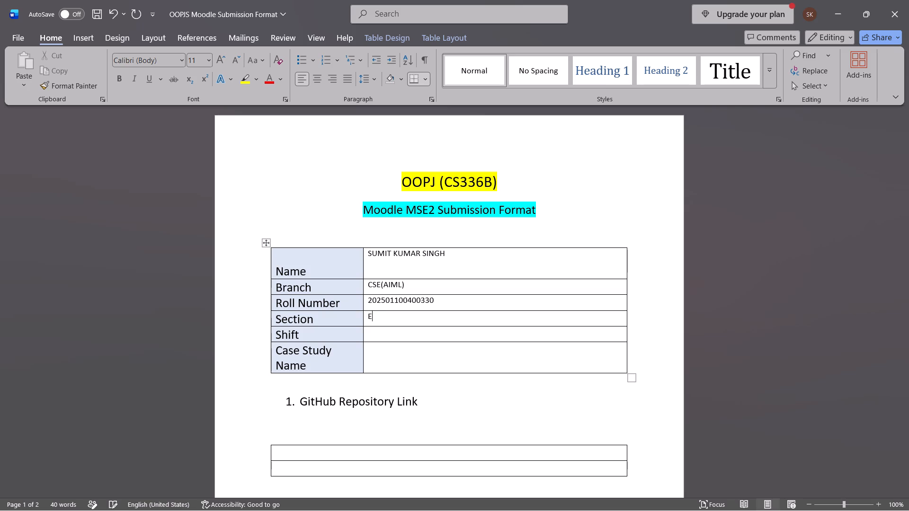
click(373, 355)
Switch to the Brave browser and open github.com in a new tab.
scroll(380, 423, down, 2)
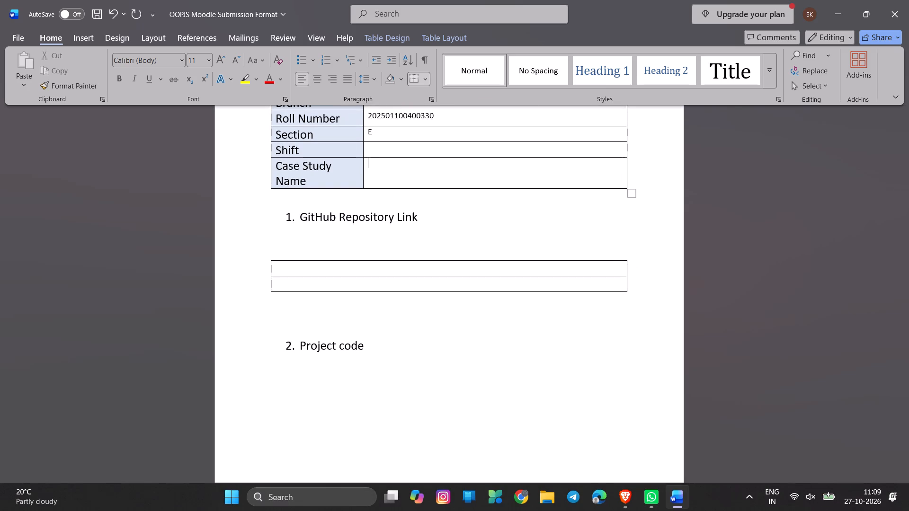
click(627, 495)
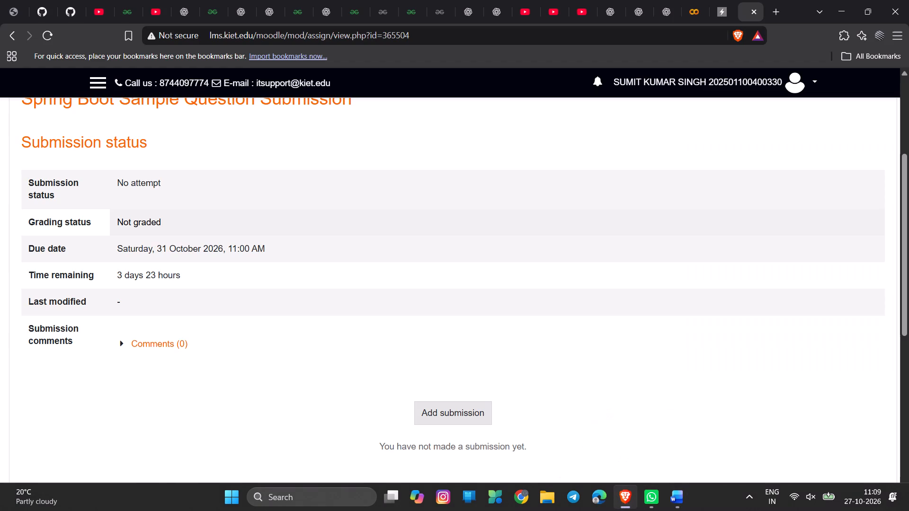
click(775, 6)
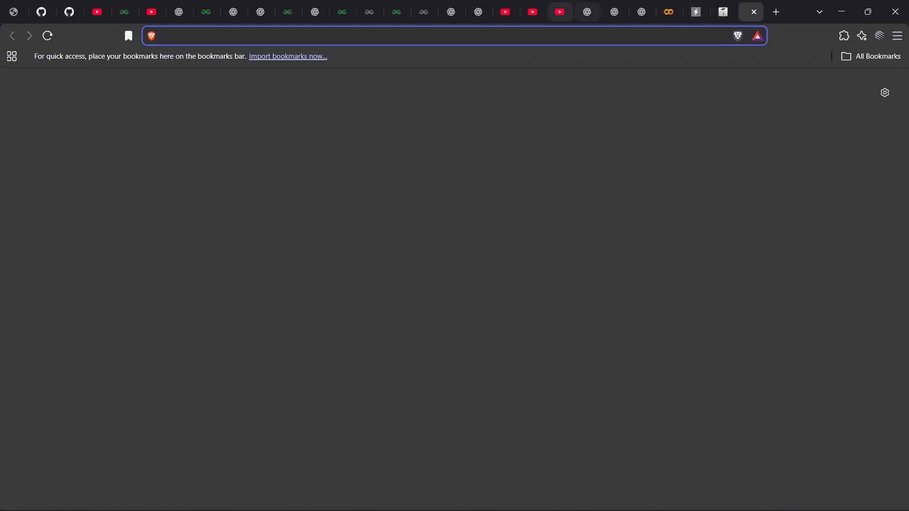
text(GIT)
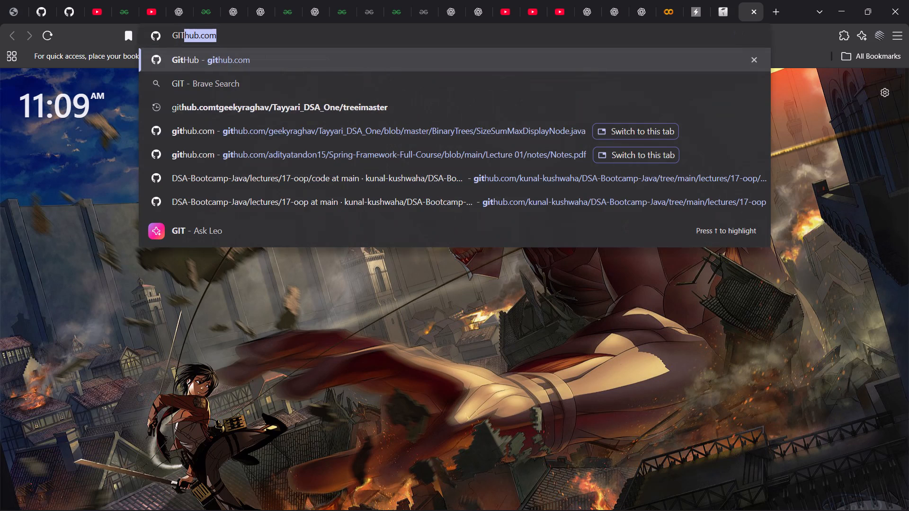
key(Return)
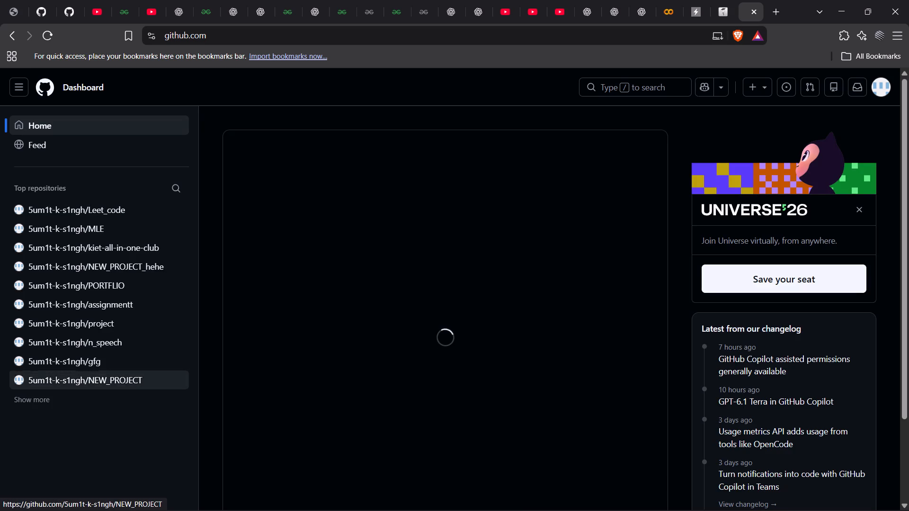
Look through the top repositories, search them for OOPS and open the oops_mock_test_1 repository.
click(30, 400)
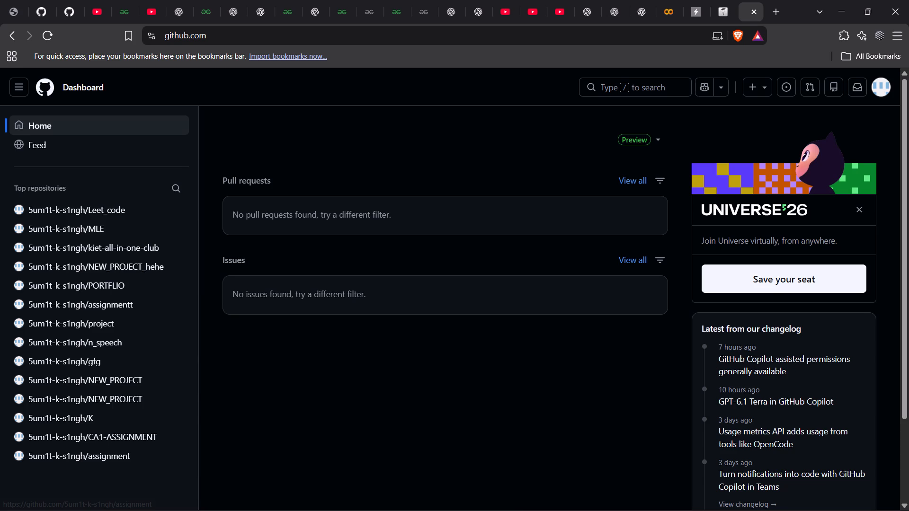
scroll(101, 337, down, 1)
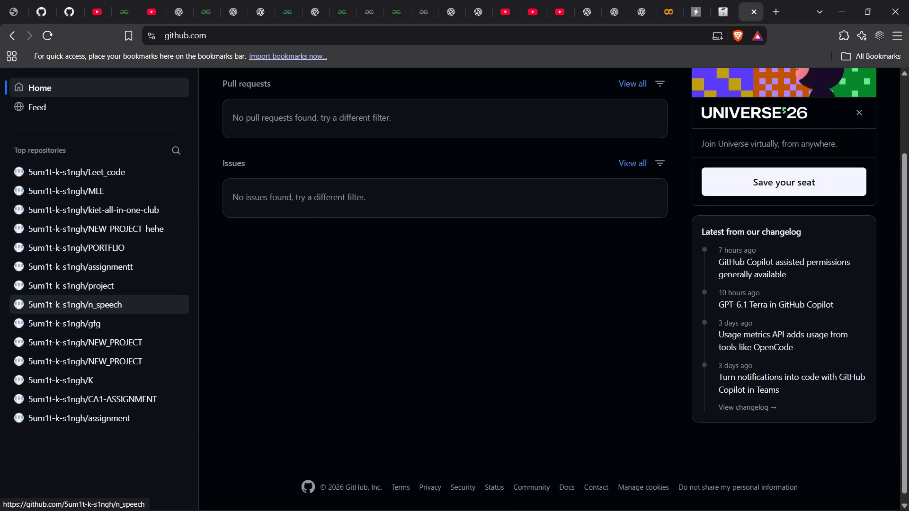
scroll(101, 337, down, 2)
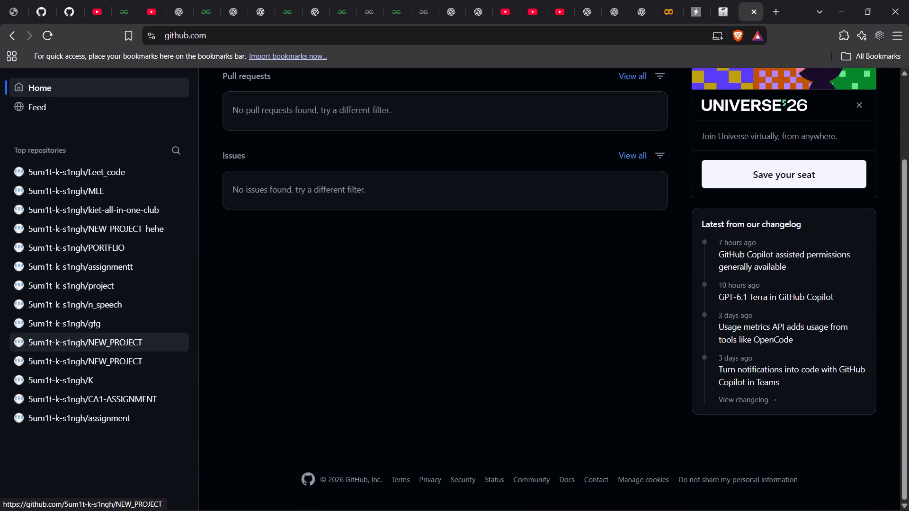
scroll(101, 337, up, 5)
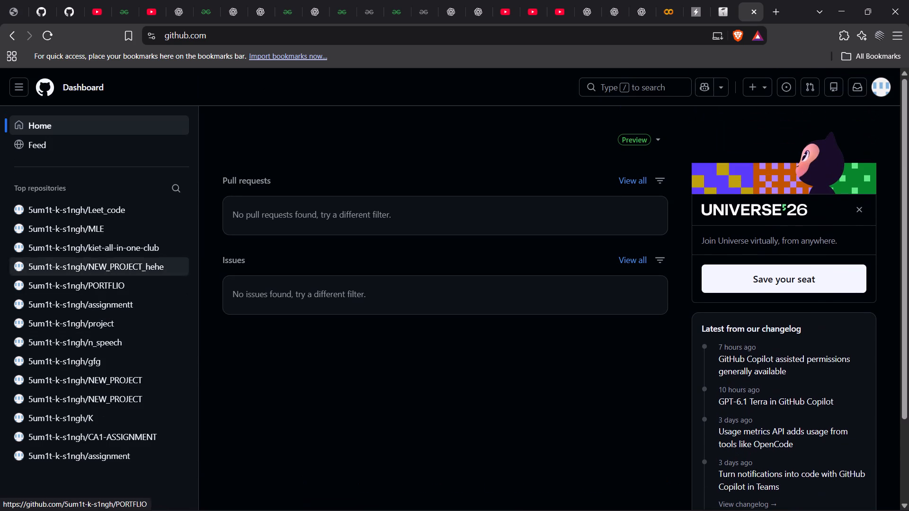
click(177, 184)
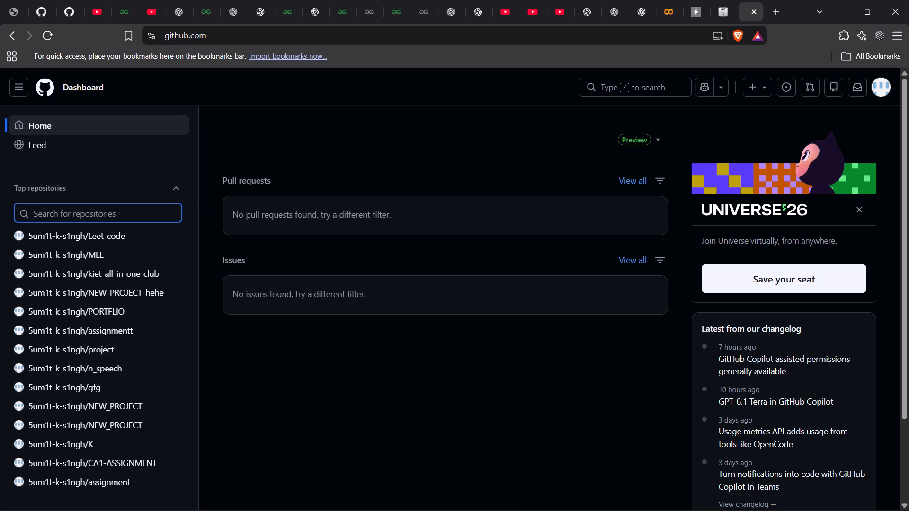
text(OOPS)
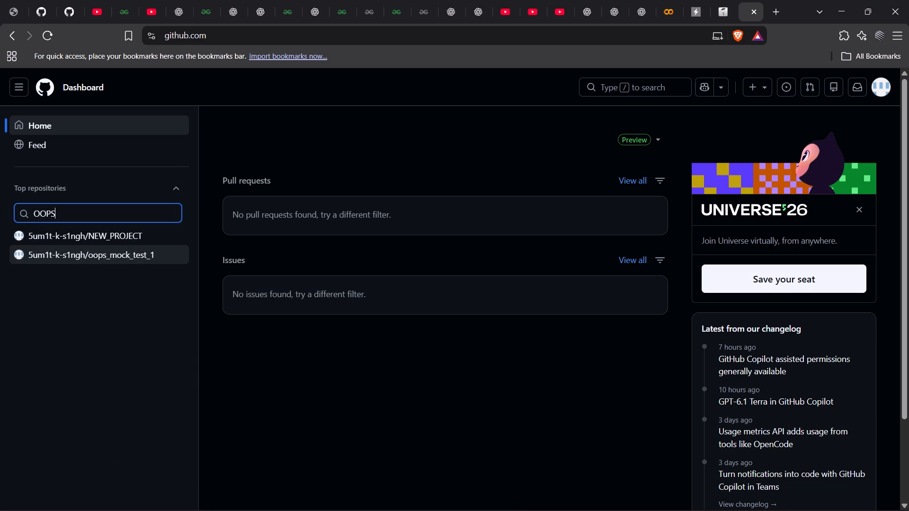
click(70, 257)
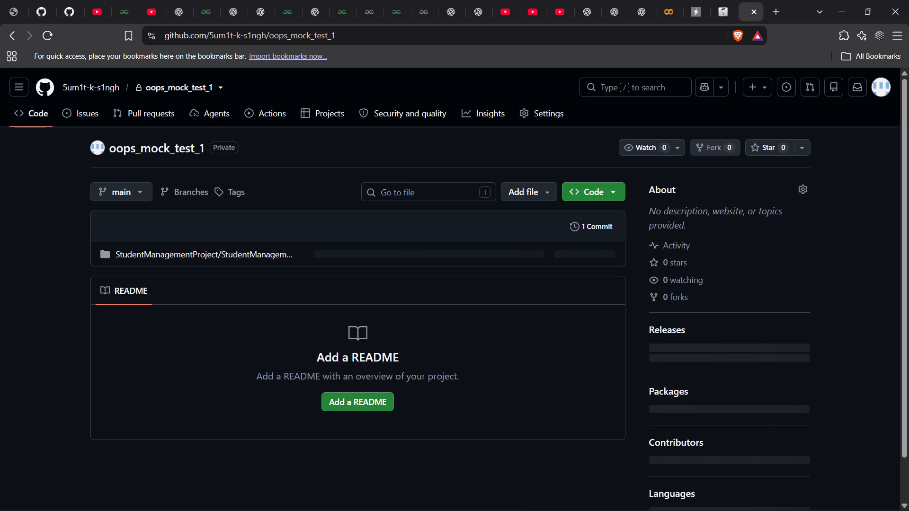
Copy the web address of the repository's StudentManagementProject folder and paste it into Word, in the first row under GitHub Repository Link.
click(268, 255)
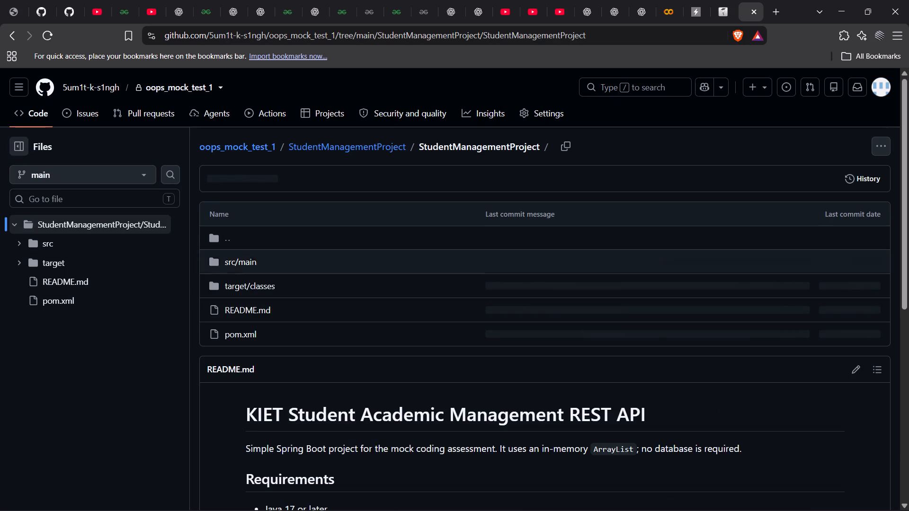
click(417, 32)
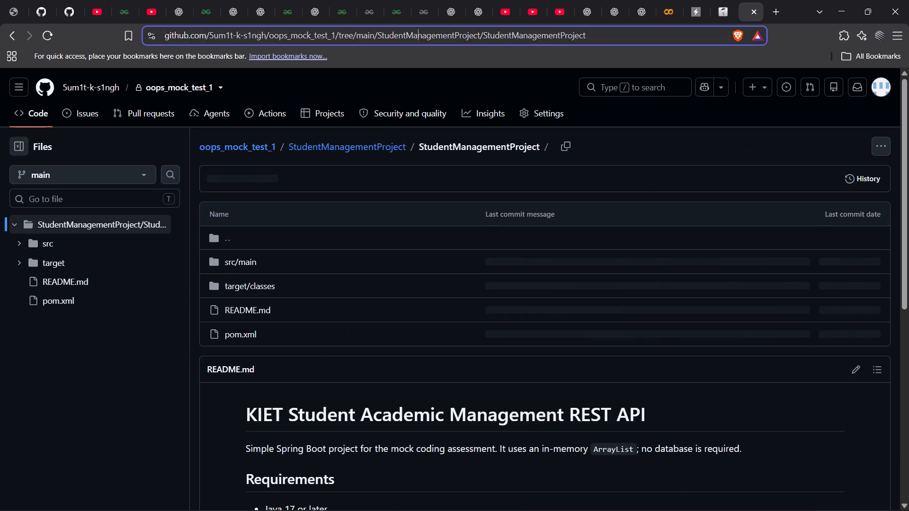
key(ctrl+c)
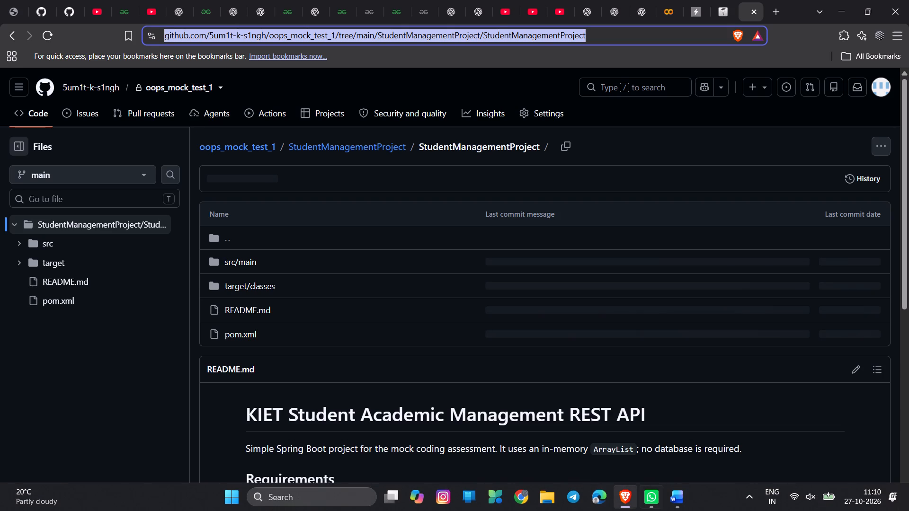
click(674, 495)
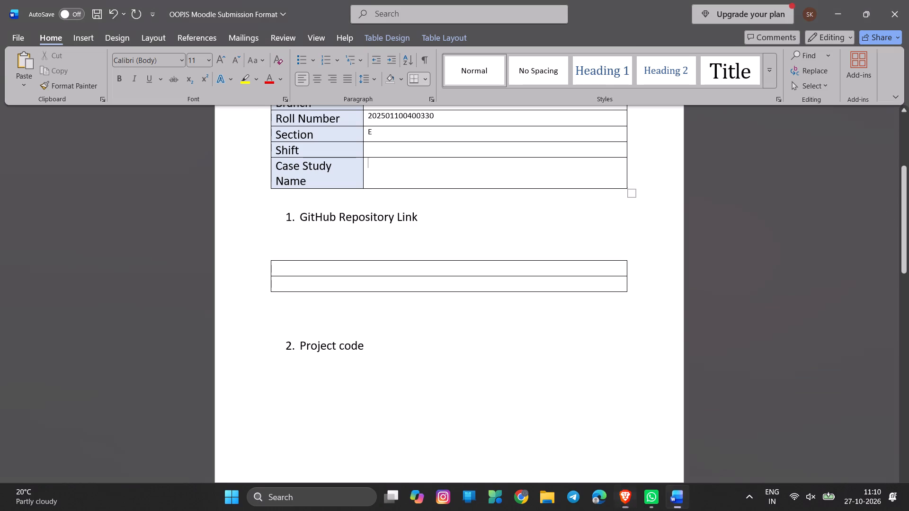
click(414, 271)
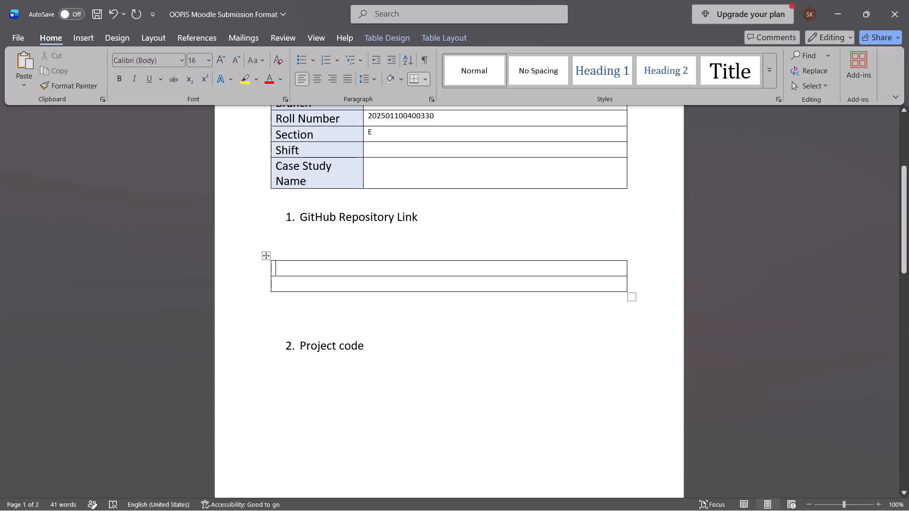
key(ctrl+v)
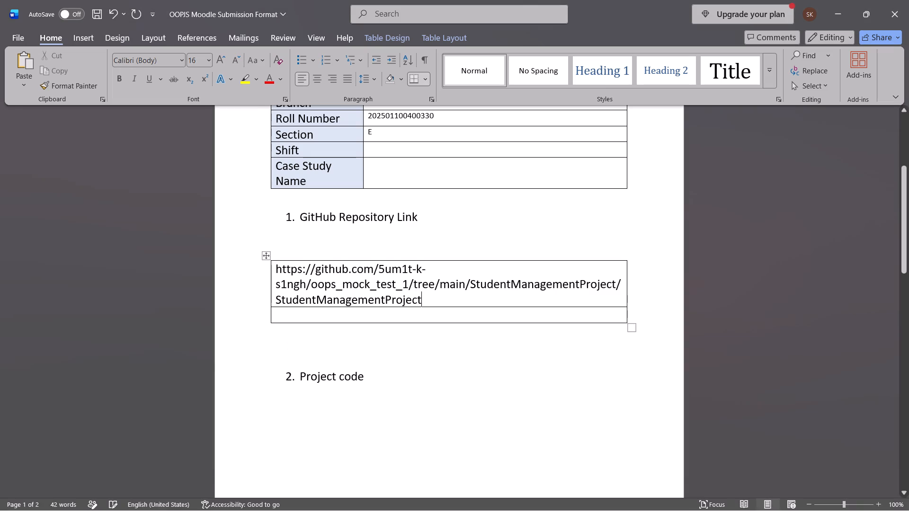
Examine the remaining sections of the submission format below the repository link.
scroll(440, 336, down, 1)
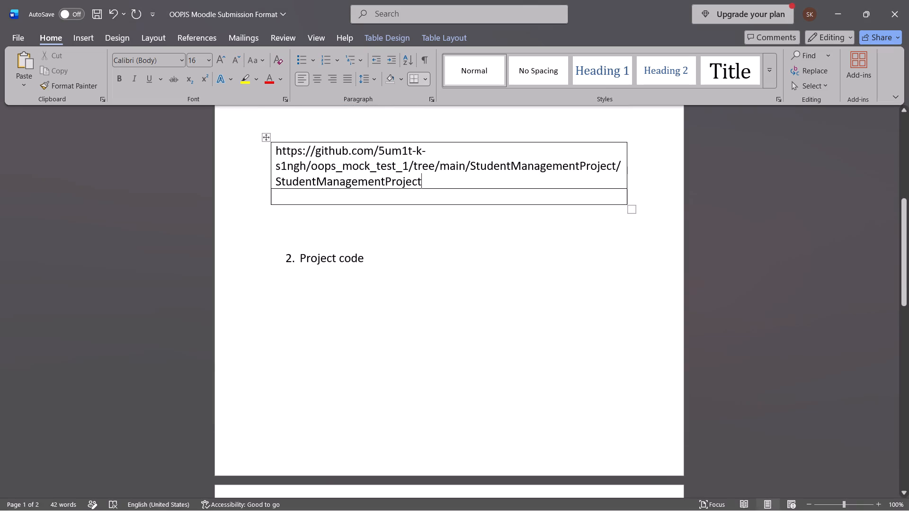
scroll(386, 274, down, 5)
scroll(386, 274, up, 1)
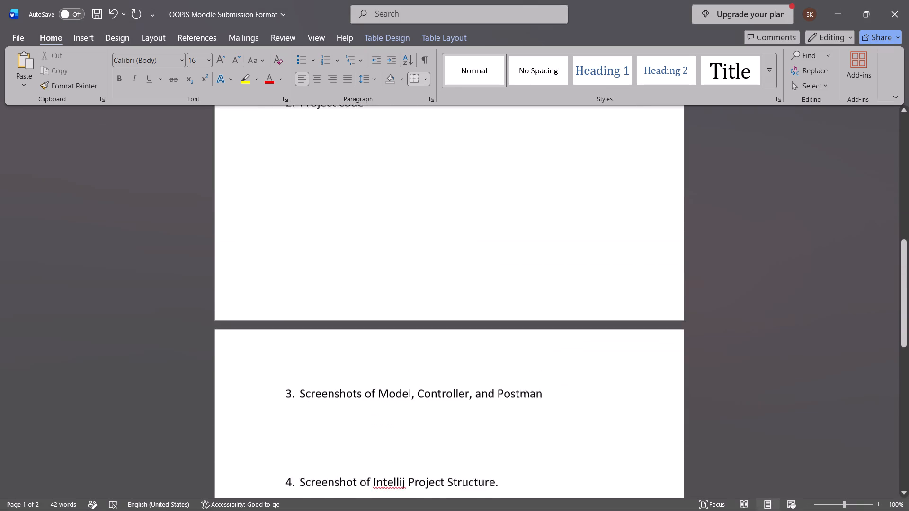
scroll(386, 274, up, 1)
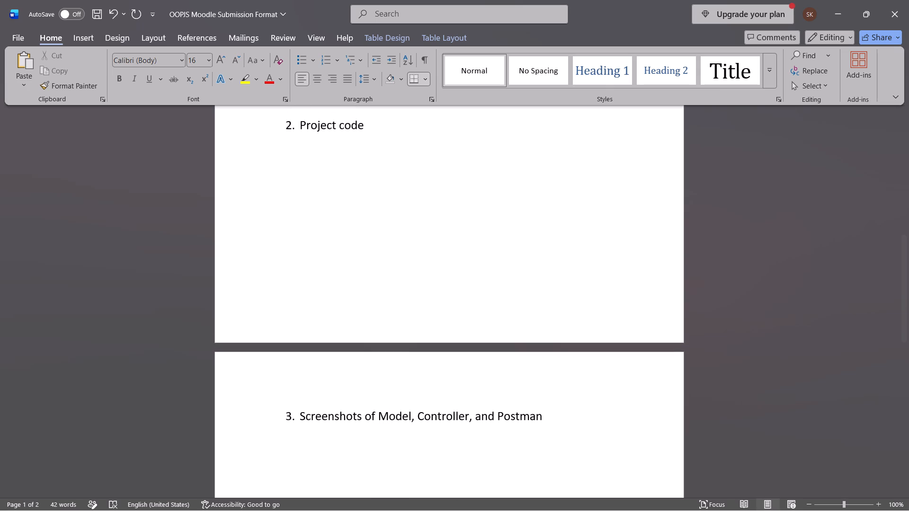
Start a new line directly below section 4, "Screenshot of Intellij Project Structure.", in the submission format document.
scroll(386, 274, down, 2)
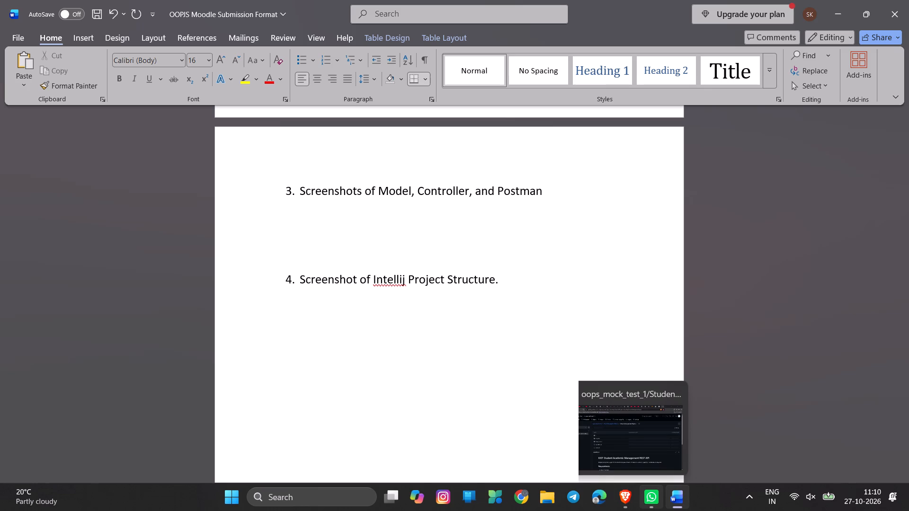
scroll(519, 387, right, 1)
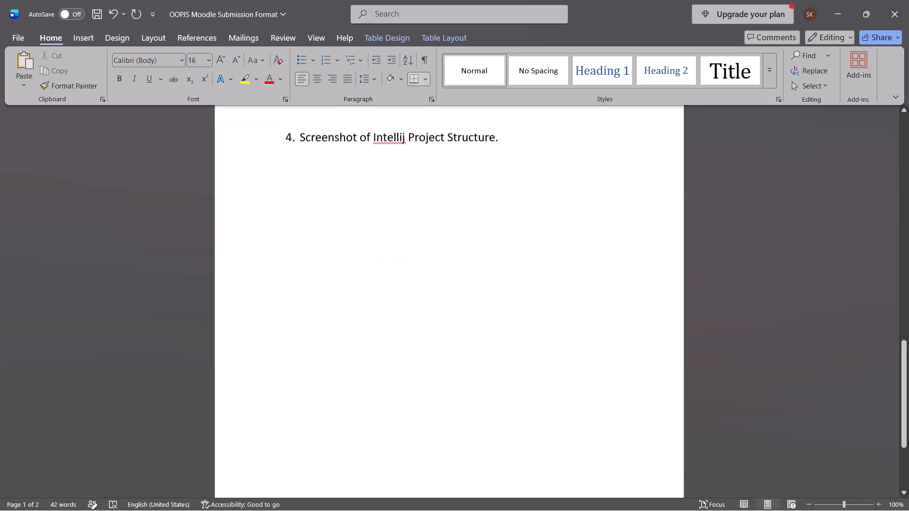
scroll(519, 387, right, 1)
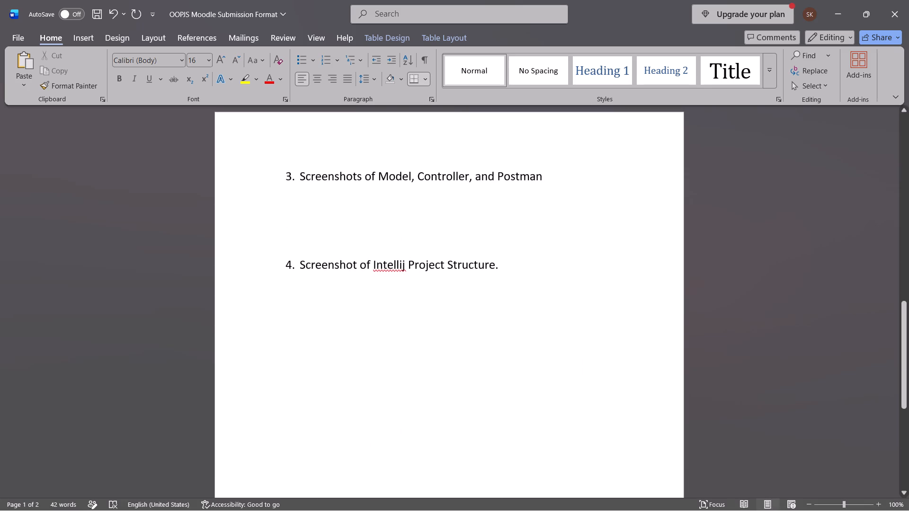
scroll(519, 387, right, 1)
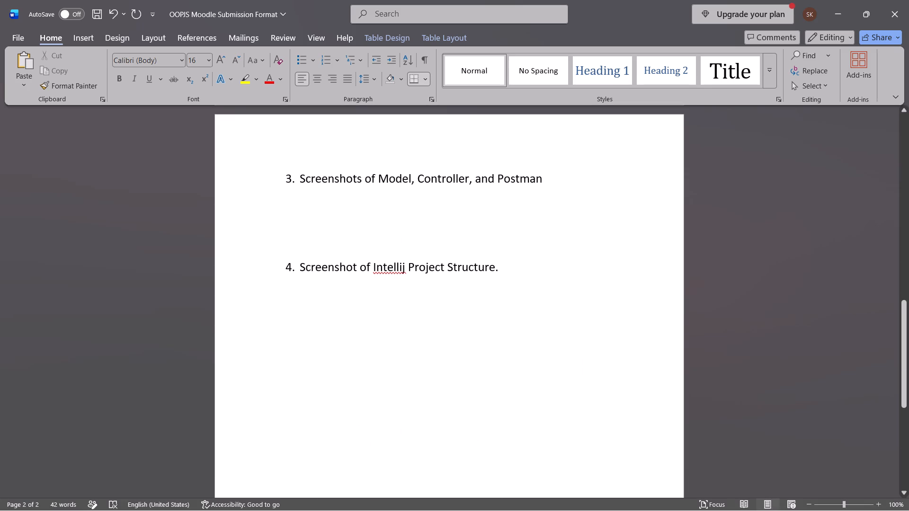
click(455, 294)
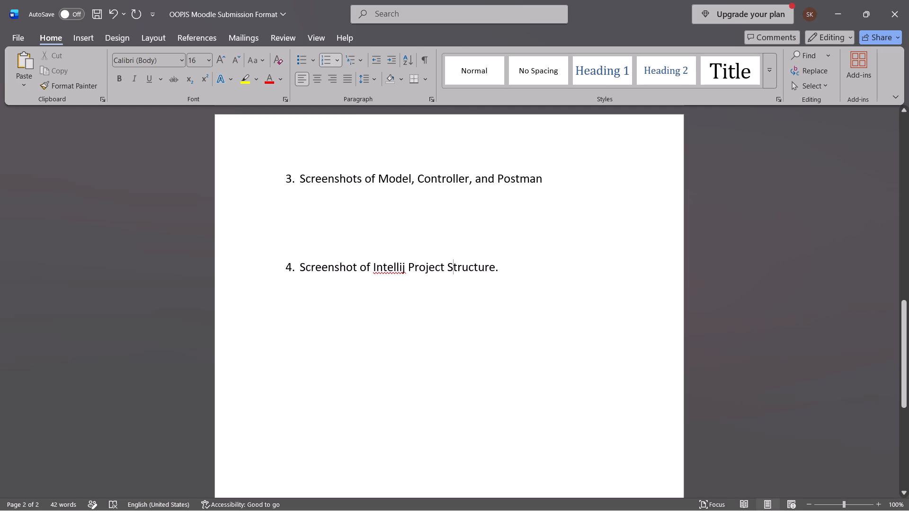
click(503, 270)
key(Return)
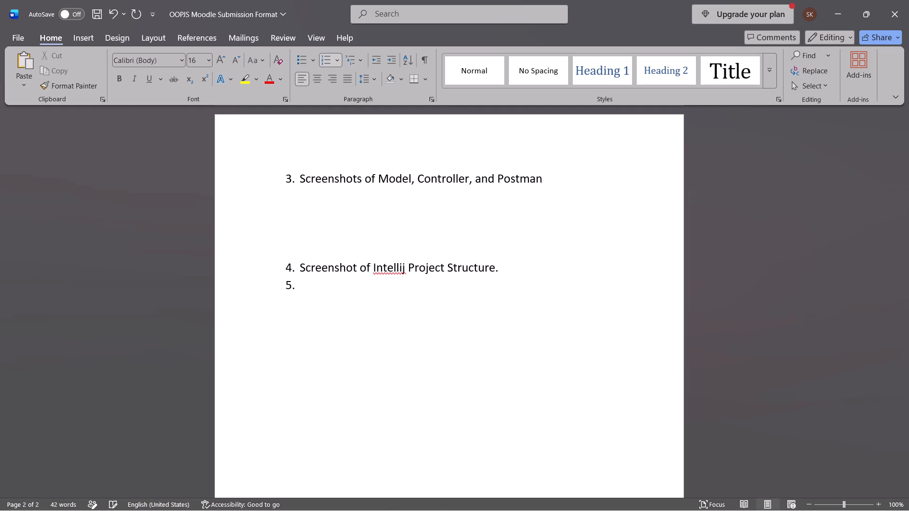
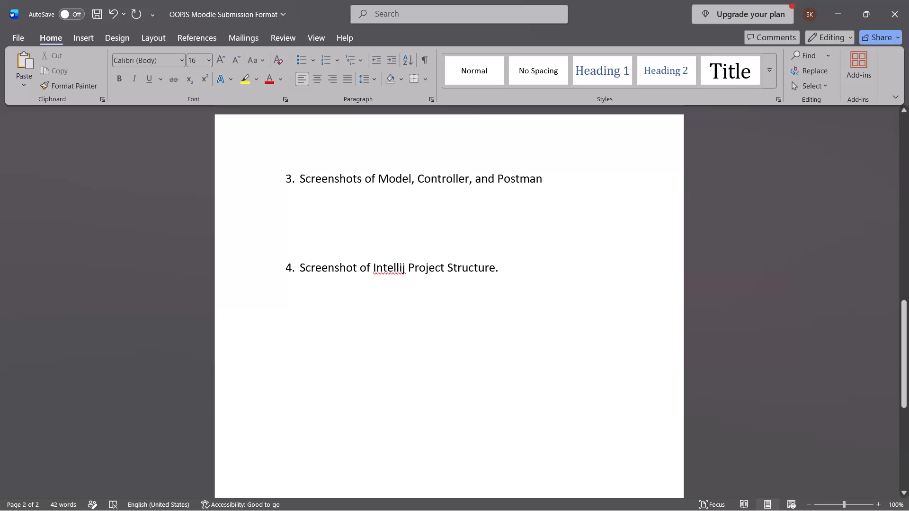
Paste the copied screenshot of the StudentManagementProject tree under item 4, Screenshot of Intellij Project Structure.
key(ctrl+v)
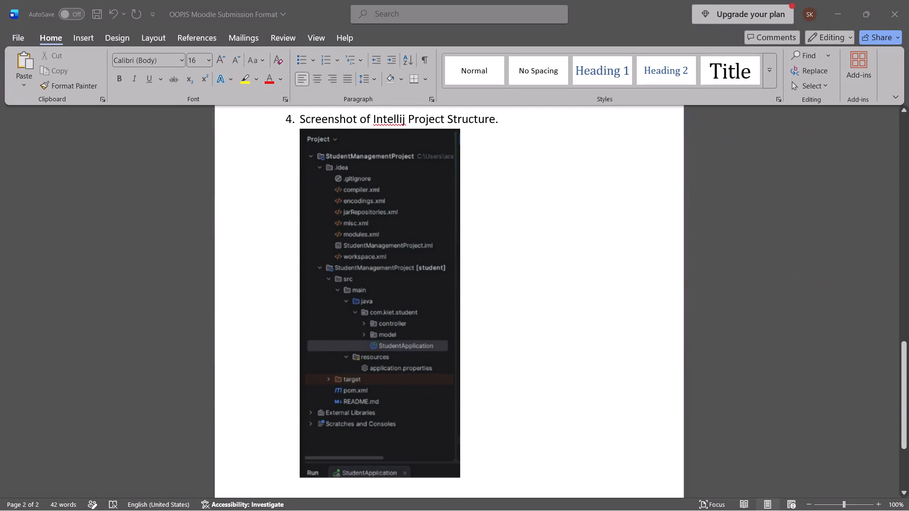
scroll(363, 293, down, 9)
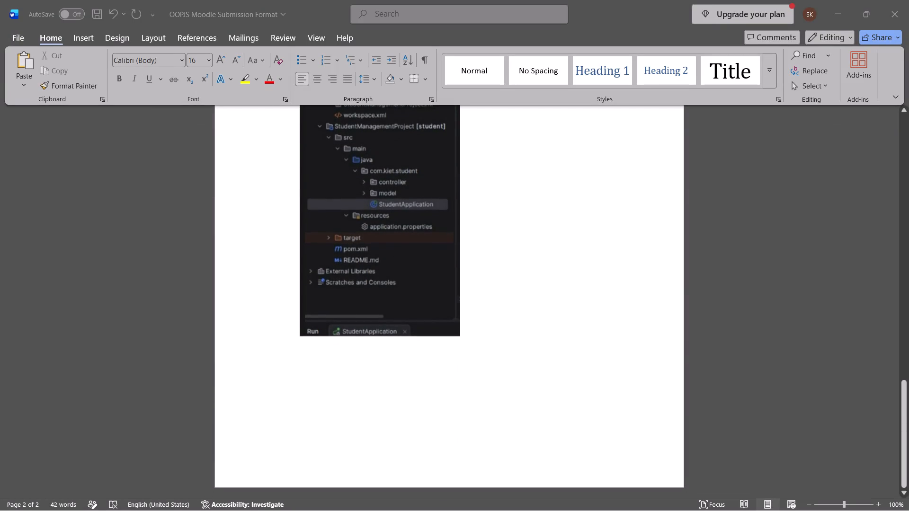
scroll(363, 293, up, 4)
click(499, 322)
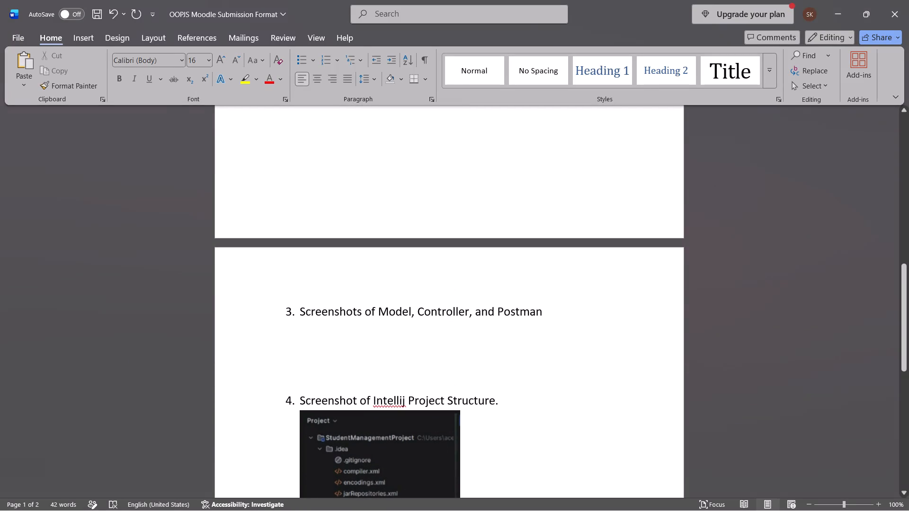
Add an empty, unnumbered line directly below the heading "Screenshots of Model, Controller, and Postman".
click(545, 314)
key(Return)
key(BackSpace)
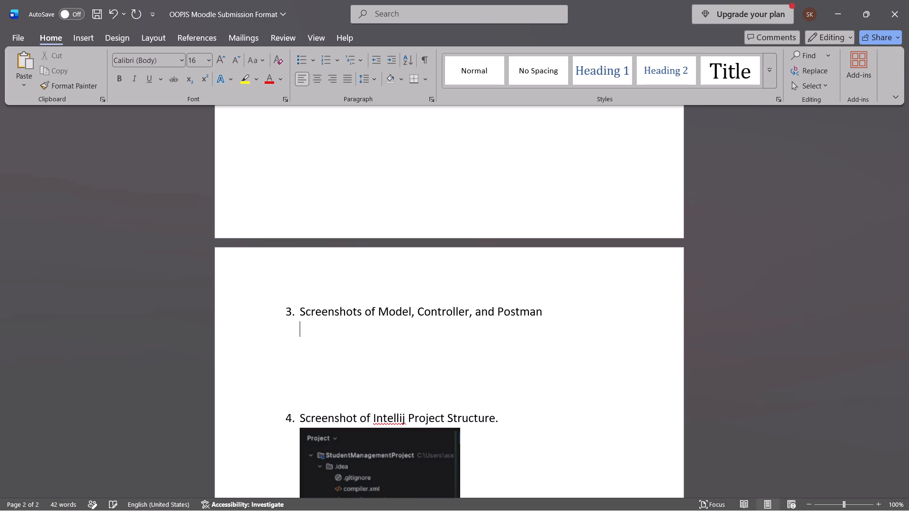
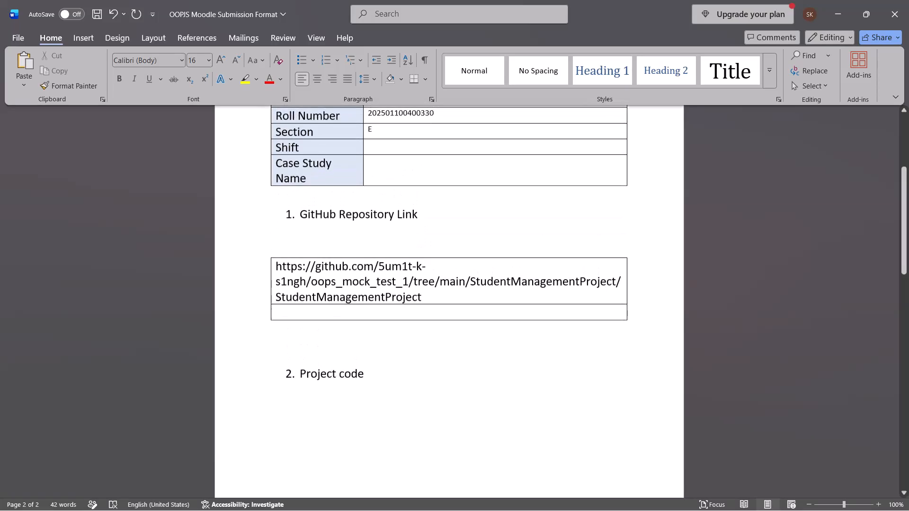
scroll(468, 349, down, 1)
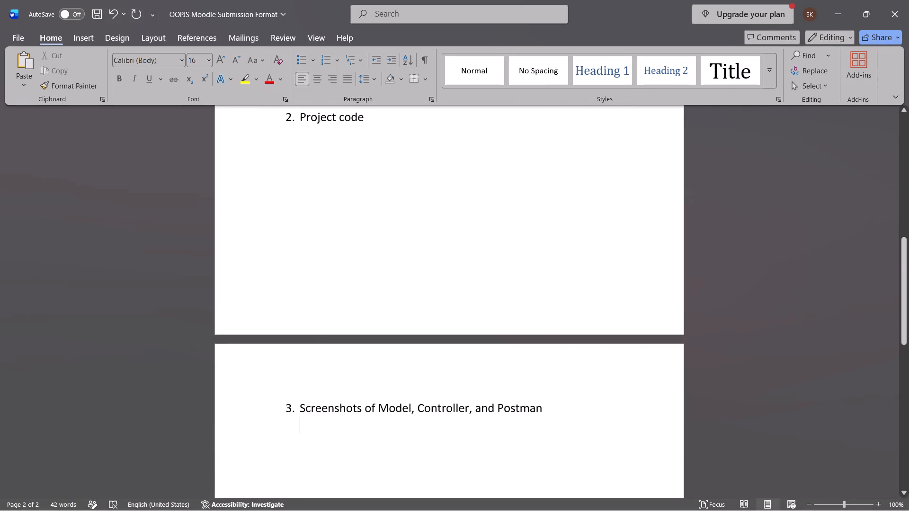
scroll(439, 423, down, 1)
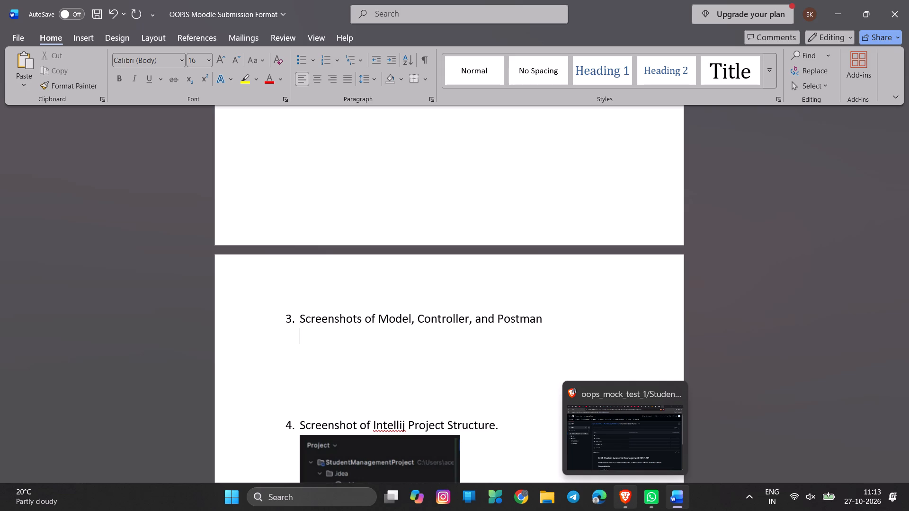
Launch IntelliJ IDEA 2026.2.0.1 to bring up the StudentManagementProject code.
key(alt+space)
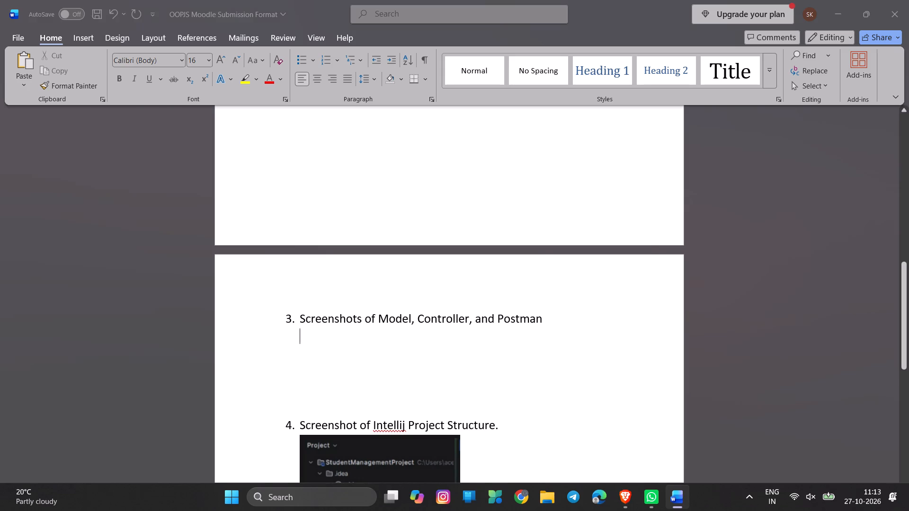
key(Down)
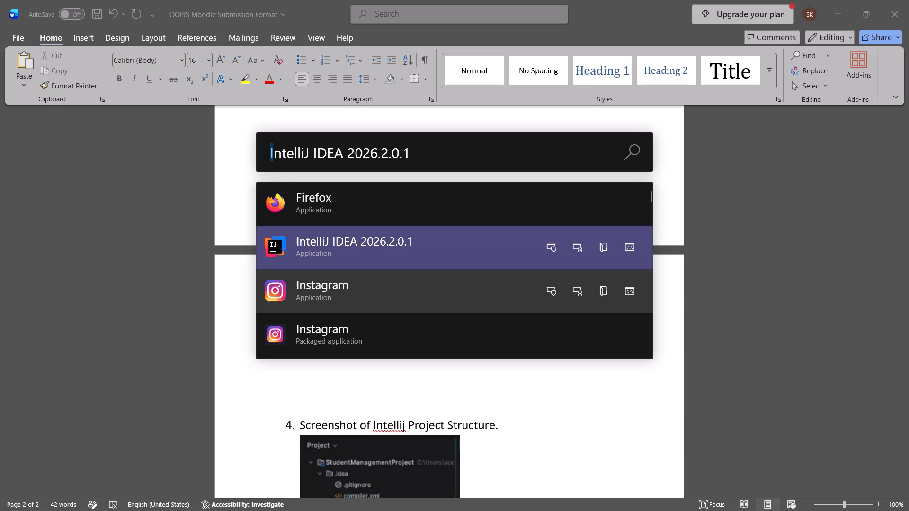
key(Return)
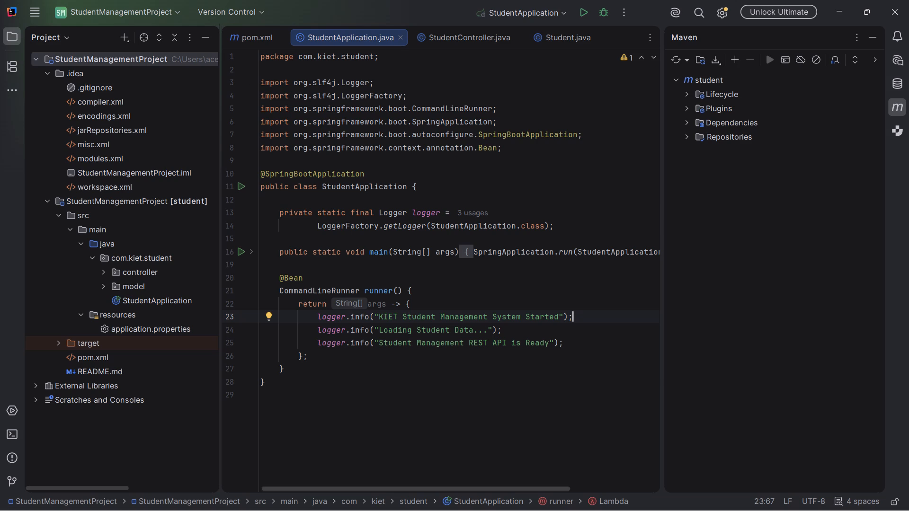
Switch to IntelliJ IDEA, expand the controller package in the project tree, and bring up StudentController.java in the editor.
click(104, 272)
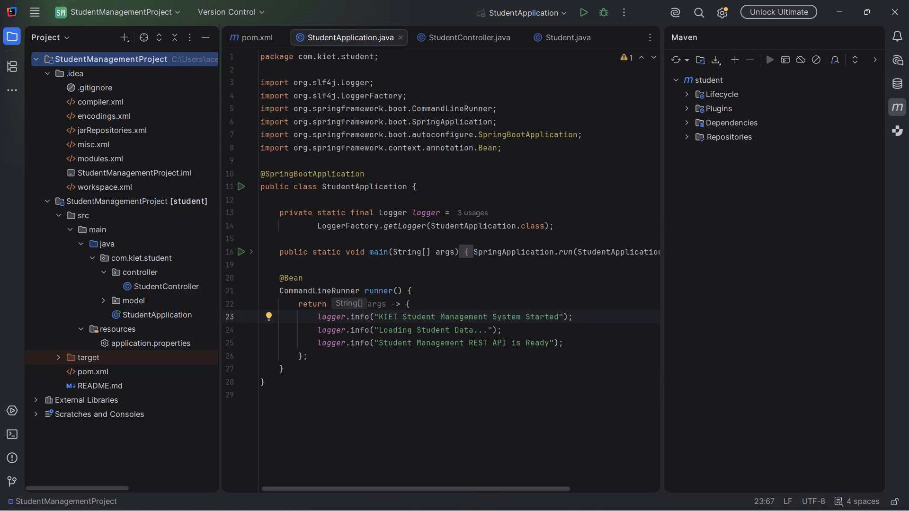
click(152, 286)
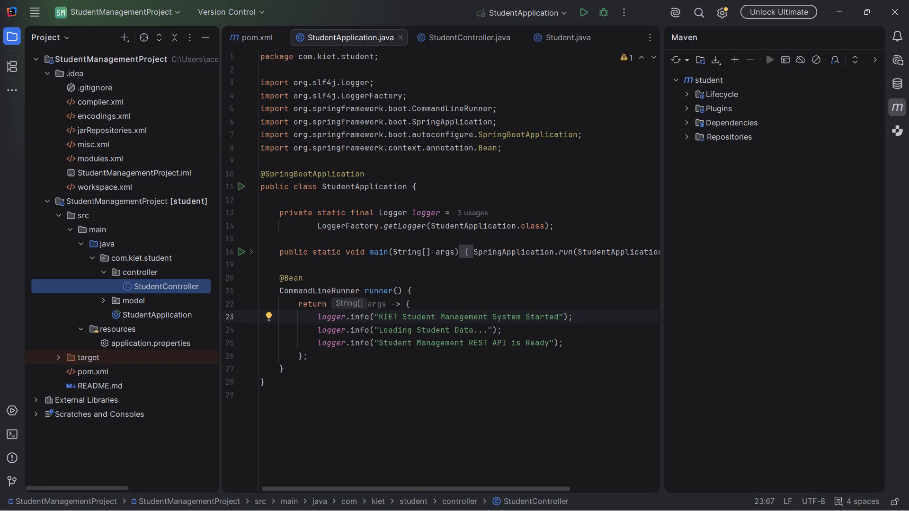
click(472, 35)
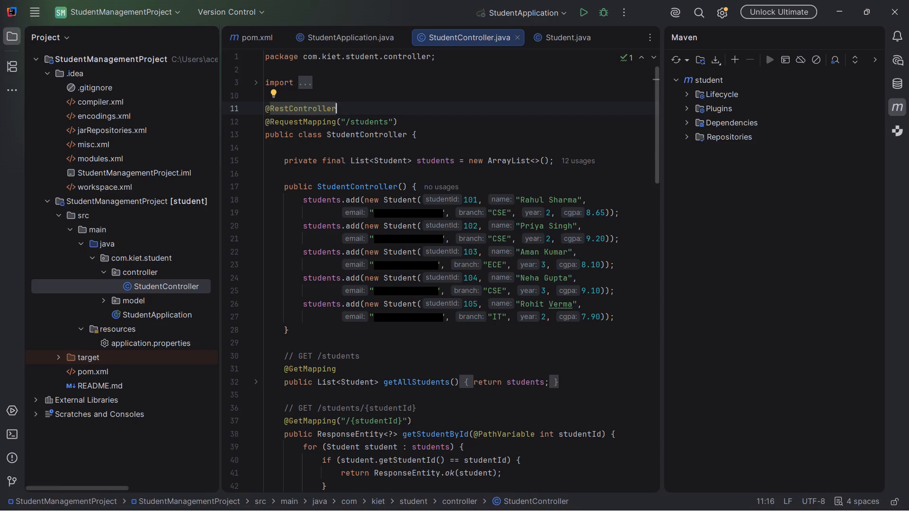
Hide the Maven tool window to give the StudentController.java code the full editor width.
scroll(561, 355, down, 11)
scroll(561, 355, up, 5)
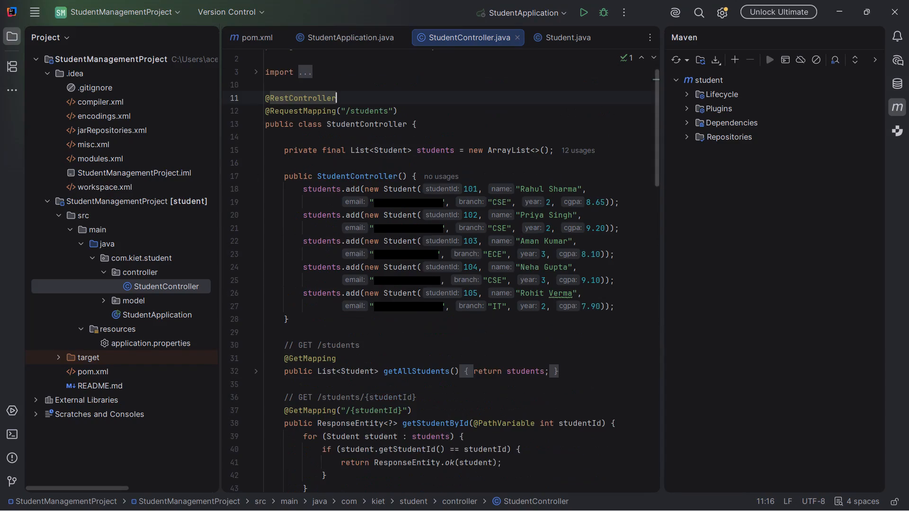
scroll(499, 330, down, 2)
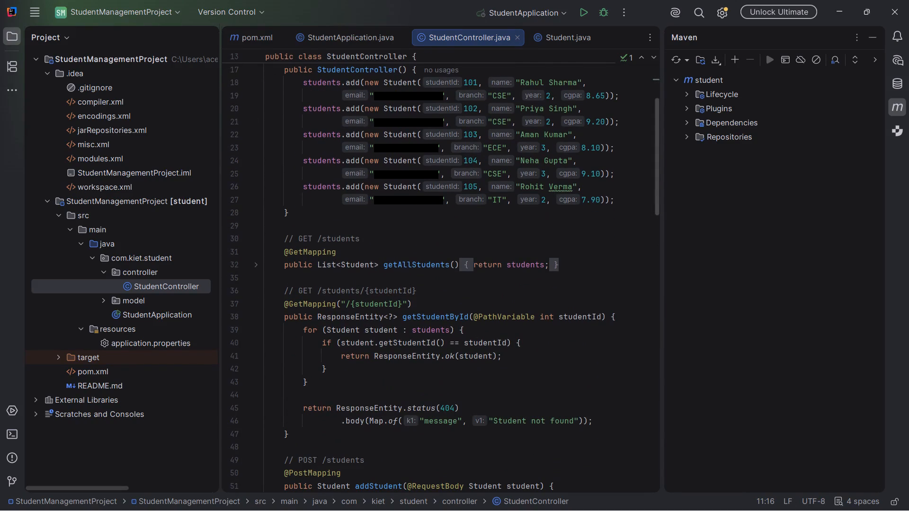
click(874, 37)
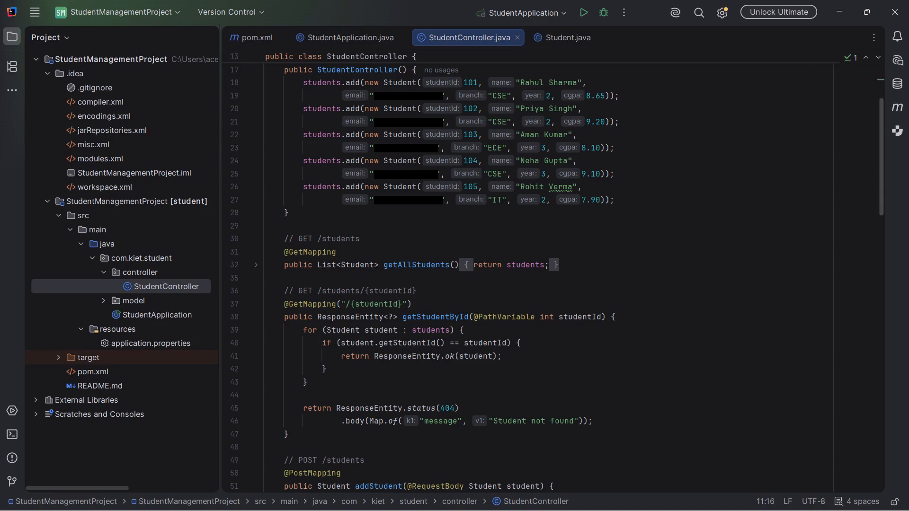
Look through the StudentController.java code from the package declaration to the end of the class and return to its beginning.
scroll(719, 170, down, 2)
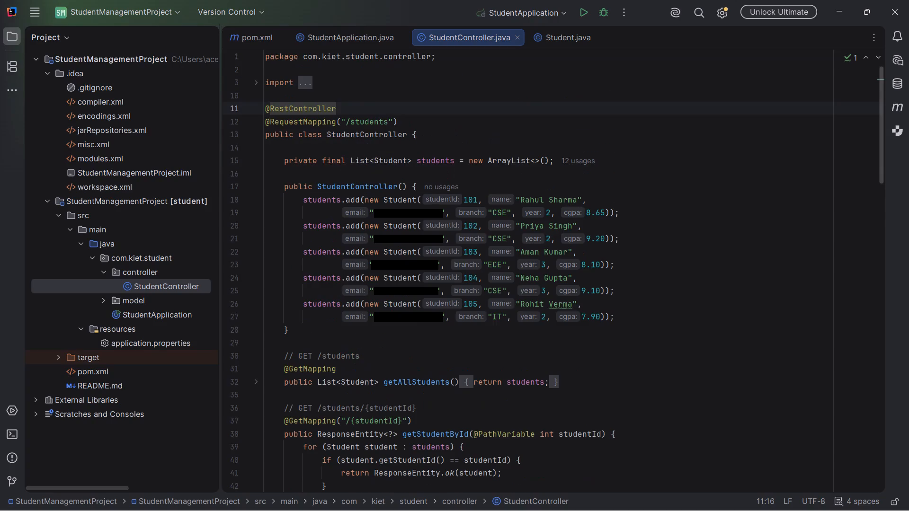
scroll(719, 170, down, 2)
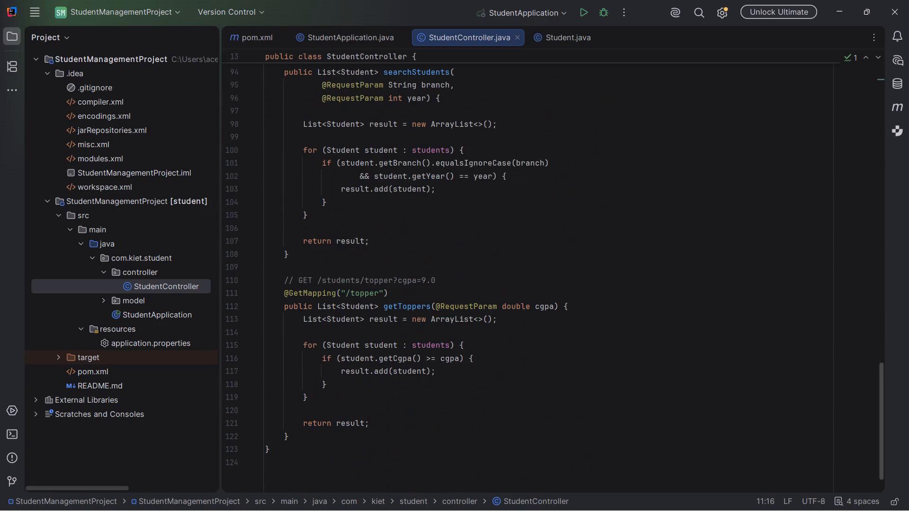
scroll(719, 170, up, 9)
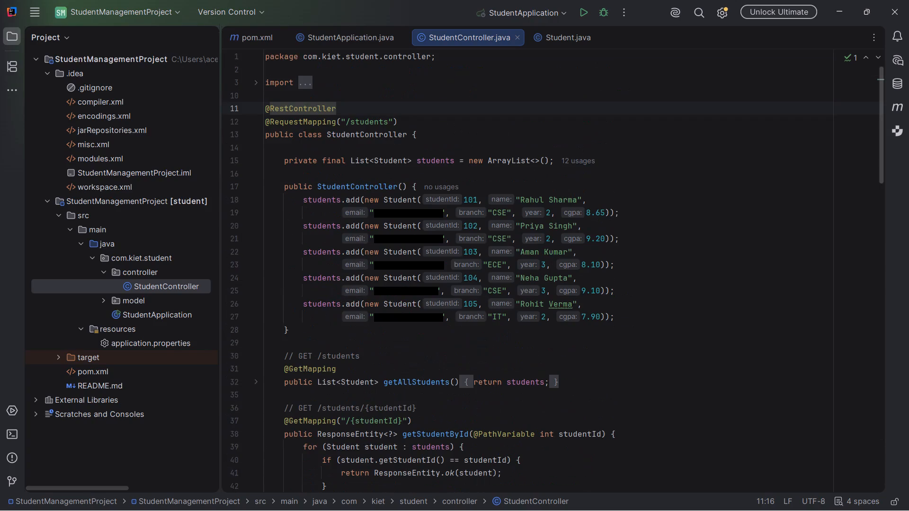
scroll(719, 170, up, 1)
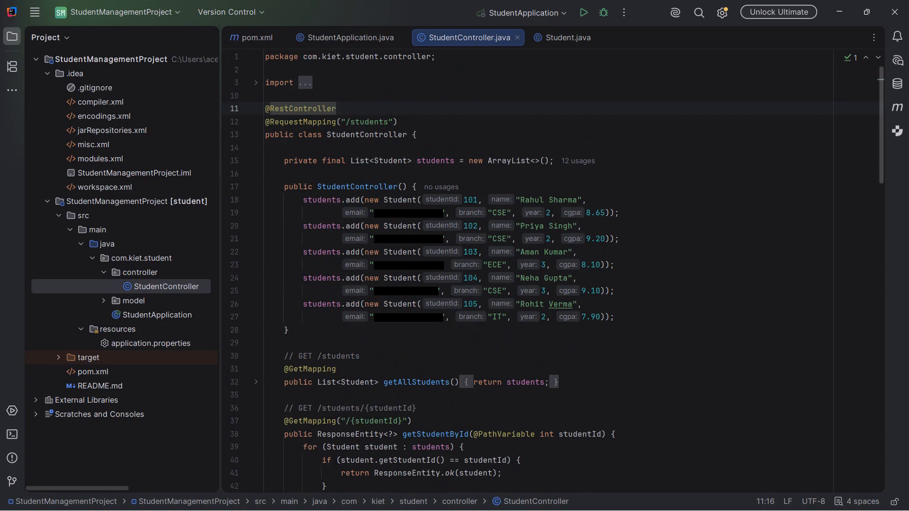
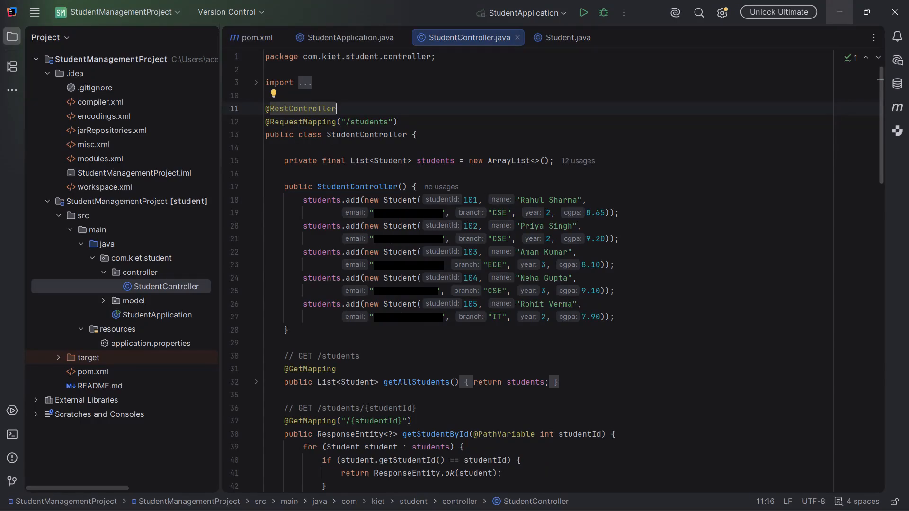
Bring up StudentApplication.java in the editor and copy its entire code.
scroll(549, 147, up, 7)
click(348, 43)
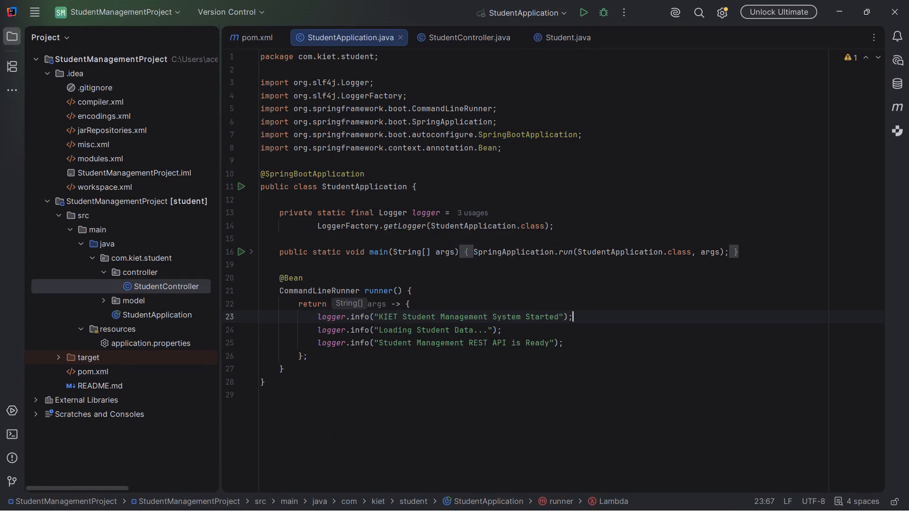
scroll(390, 134, up, 7)
click(419, 216)
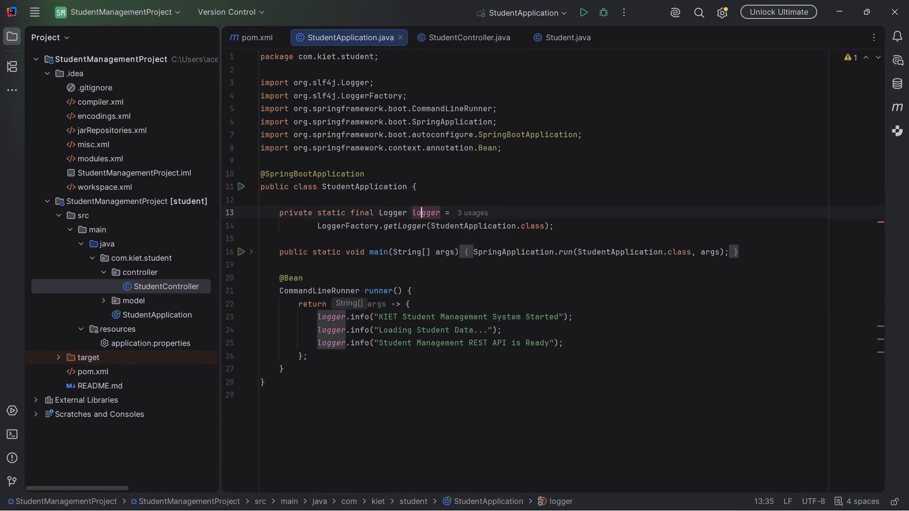
click(419, 216)
key(ctrl+a)
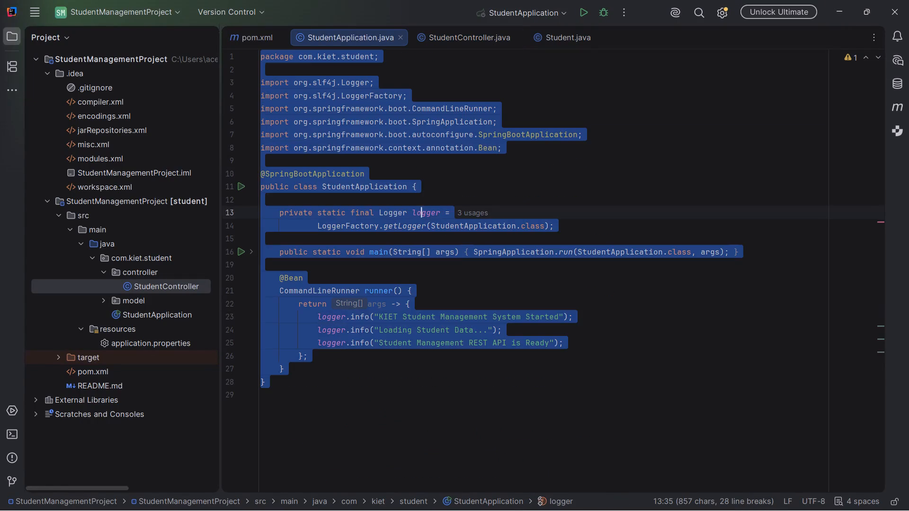
key(ctrl+c)
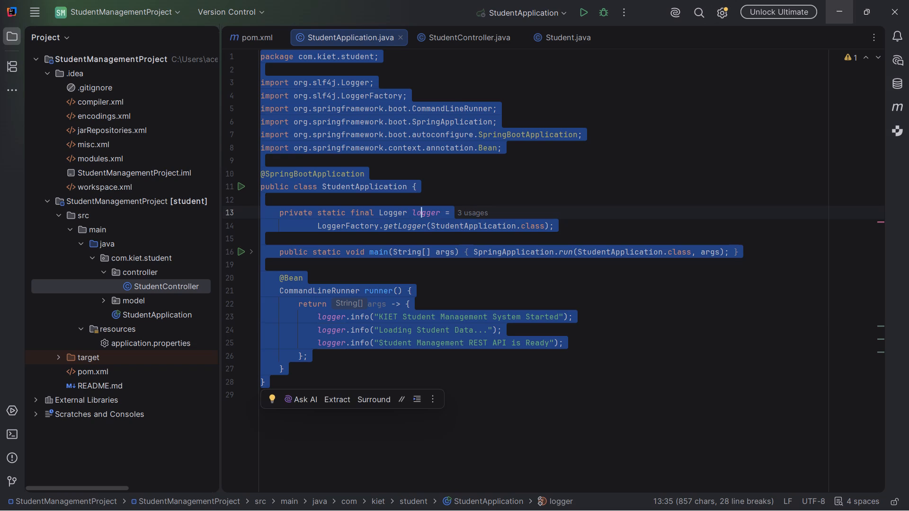
Restore the IntelliJ IDEA window to a smaller size and snap it side by side with the Word document.
click(860, 13)
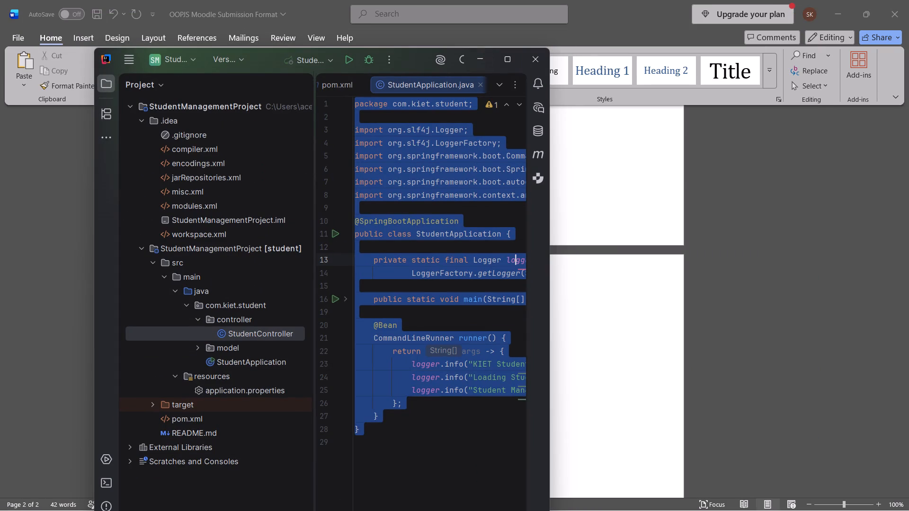
drag(412, 53, 311, 34)
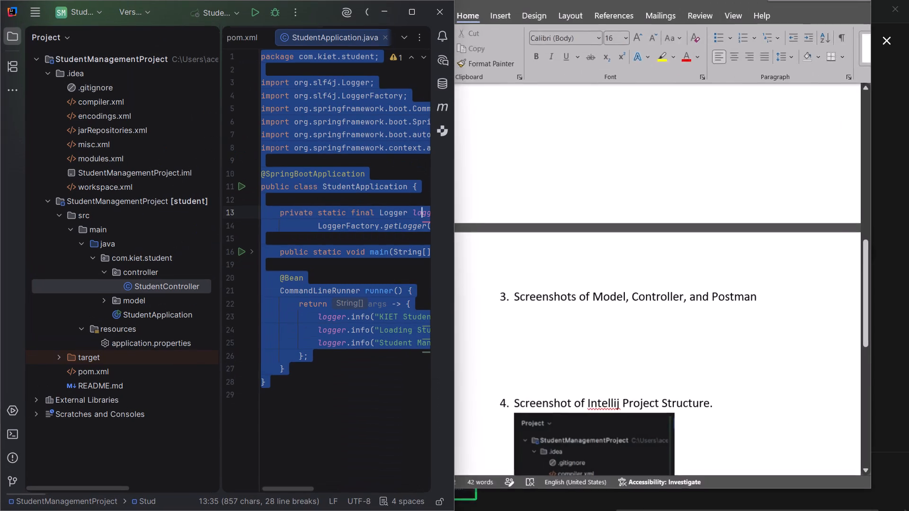
Switch to Word and paste the StudentApplication code on a new line under the Project code heading.
scroll(652, 218, up, 1)
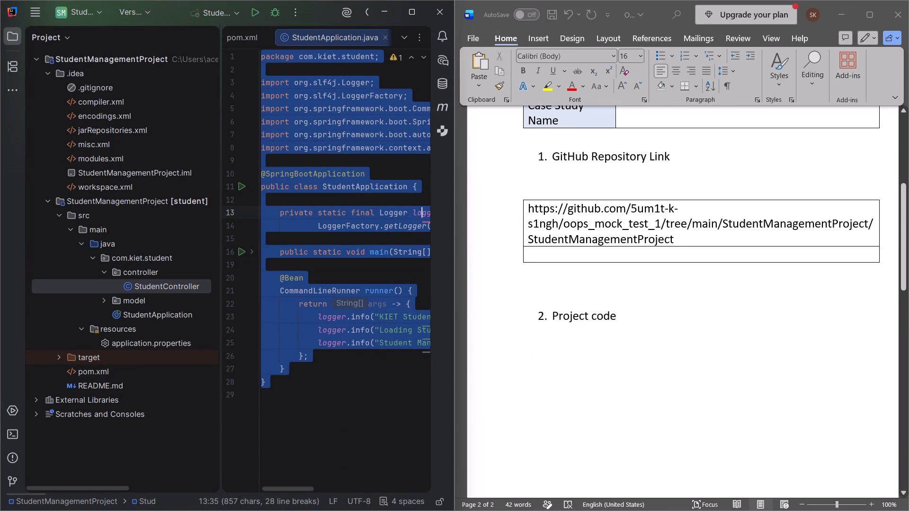
click(628, 312)
click(617, 318)
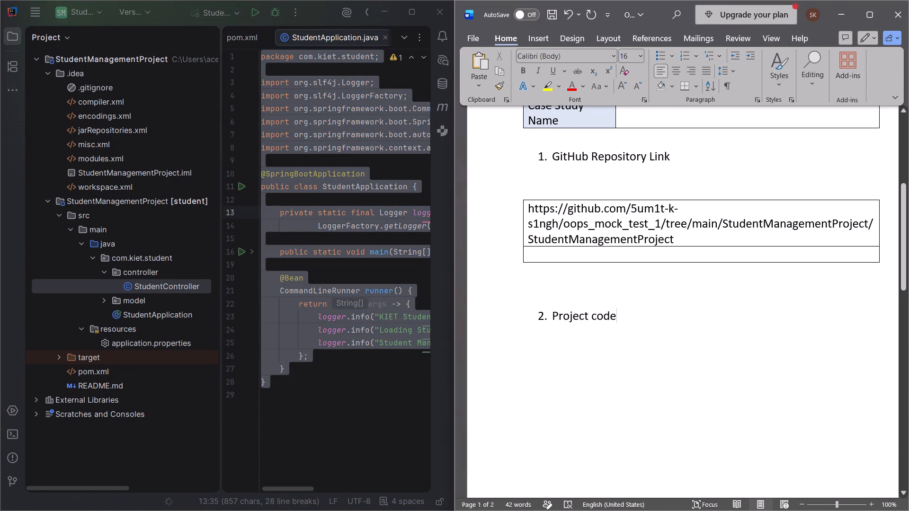
key(Return)
key(BackSpace)
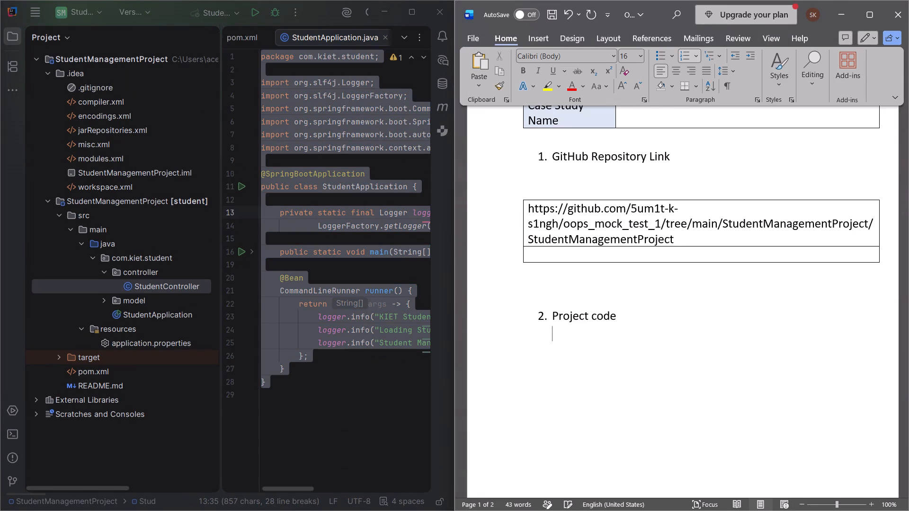
key(ctrl+v)
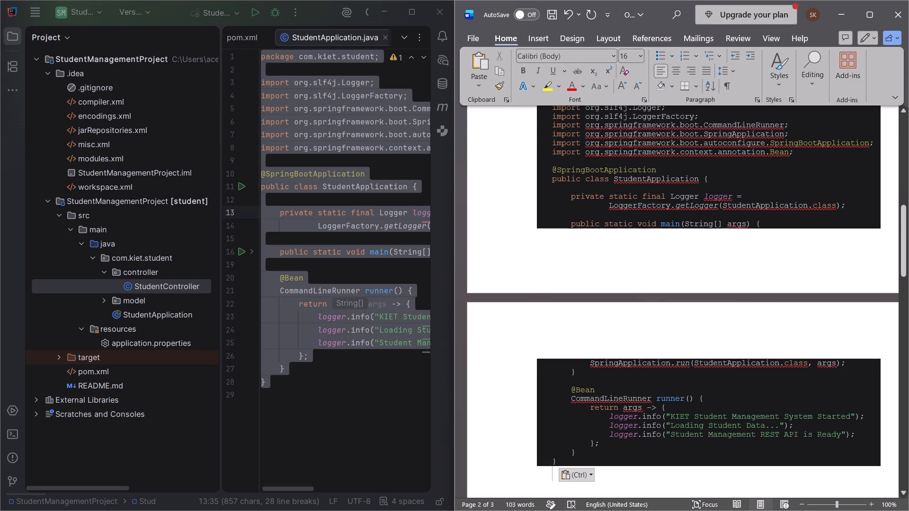
Hide the Project tool window in IntelliJ IDEA to give the code editor more width.
scroll(748, 246, down, 3)
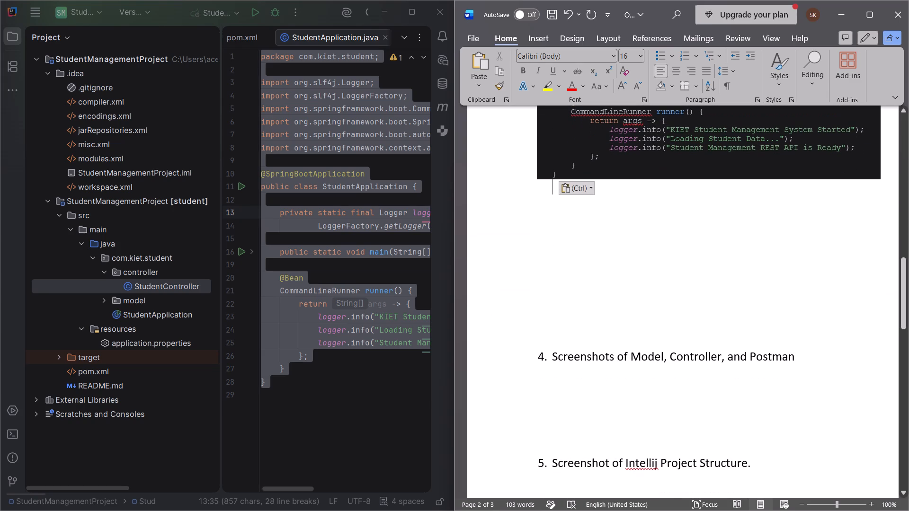
scroll(318, 39, left, 2)
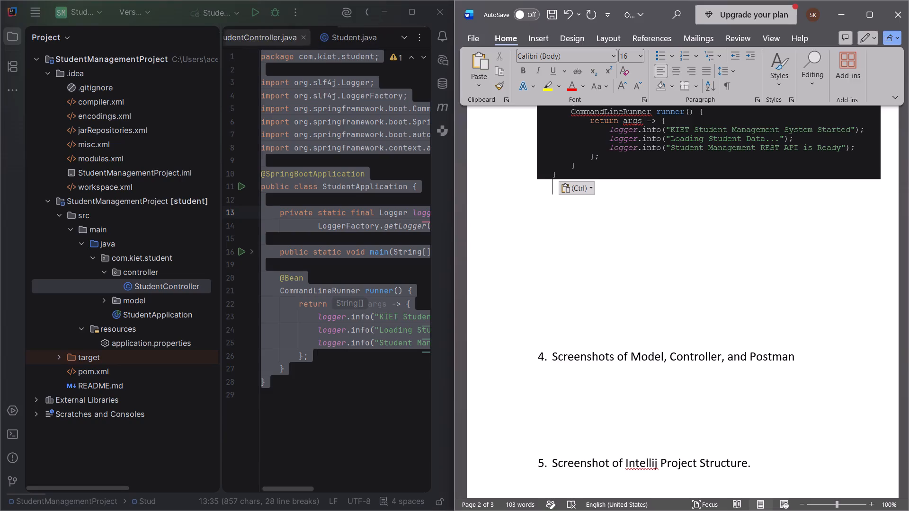
click(208, 34)
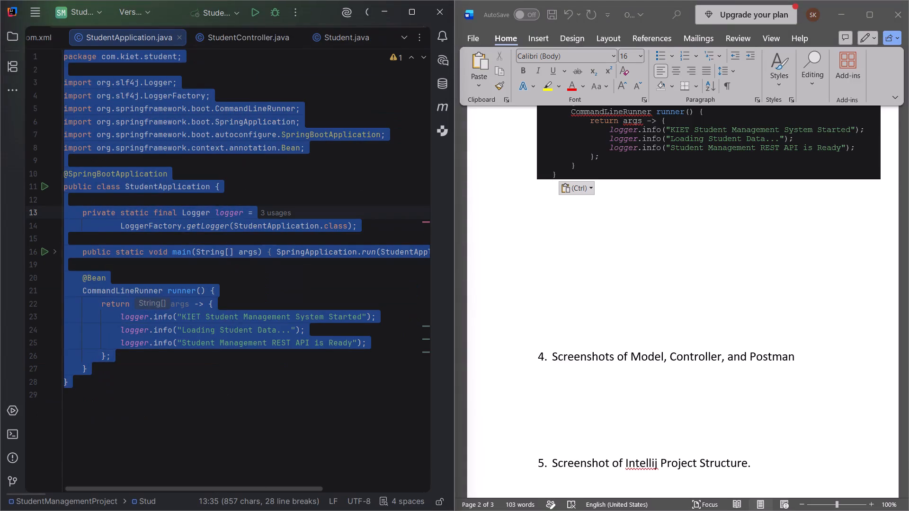
Copy all of StudentController.java and paste it into the Word document below the StudentApplication code, leaving a blank line between.
scroll(158, 38, right, 2)
click(250, 40)
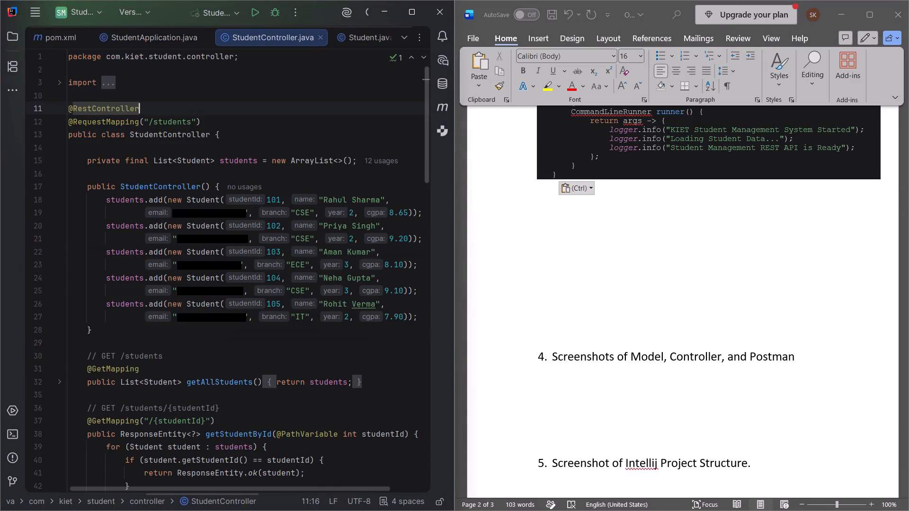
click(259, 190)
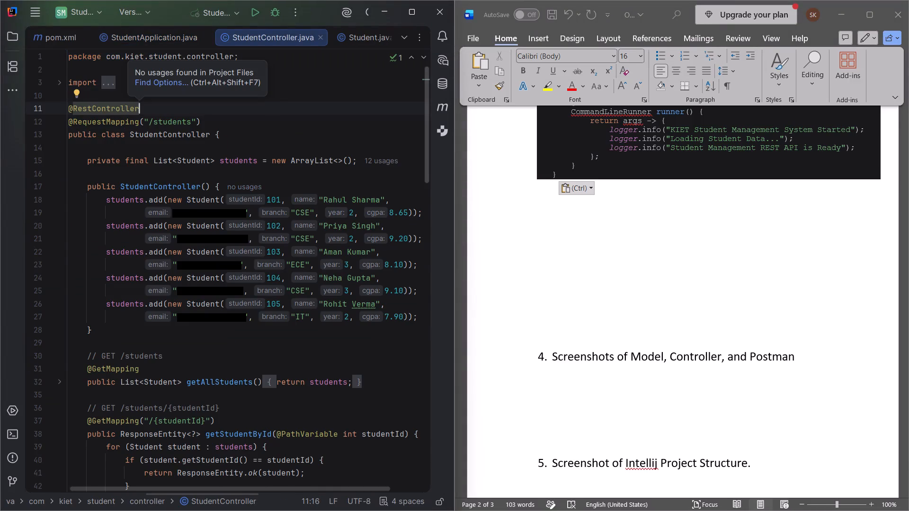
click(290, 194)
key(ctrl+a)
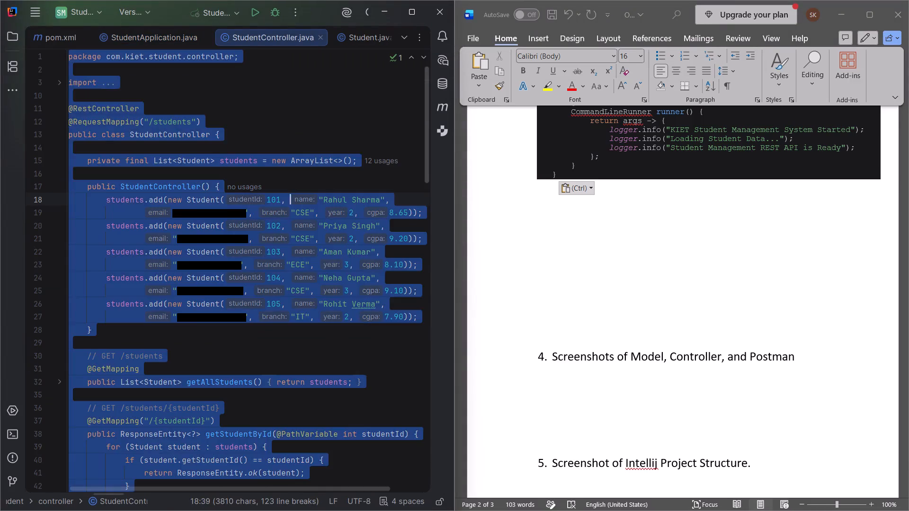
key(ctrl+c)
click(619, 208)
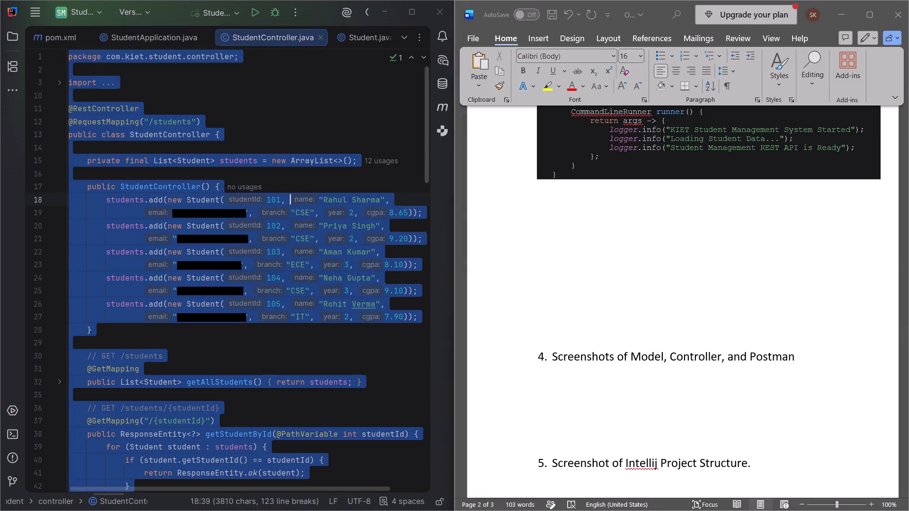
key(Return)
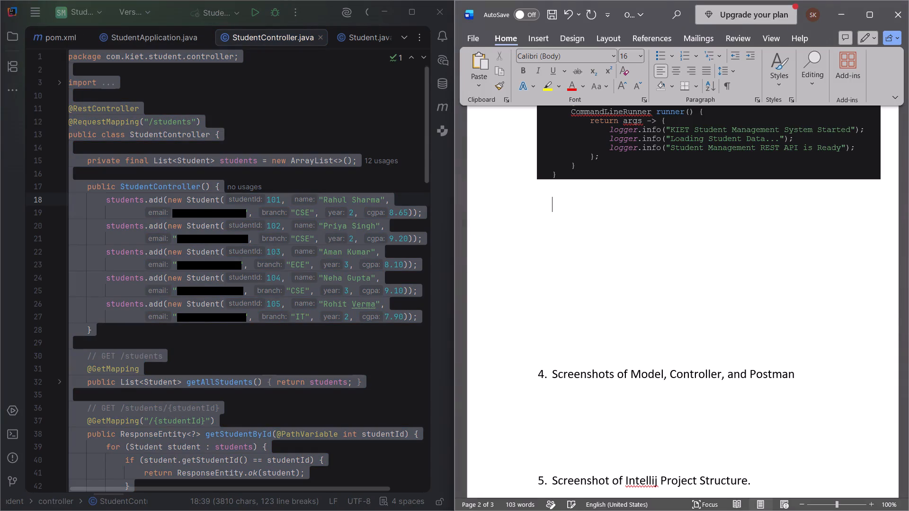
key(ctrl+v)
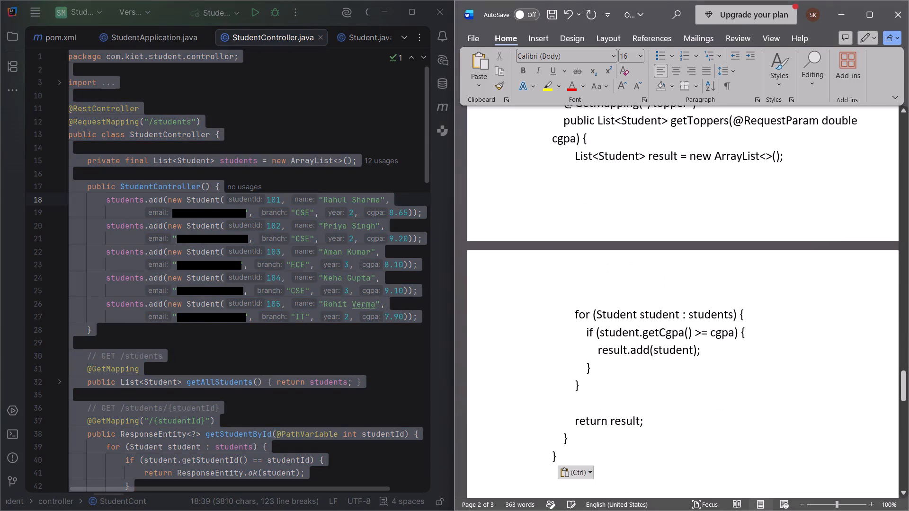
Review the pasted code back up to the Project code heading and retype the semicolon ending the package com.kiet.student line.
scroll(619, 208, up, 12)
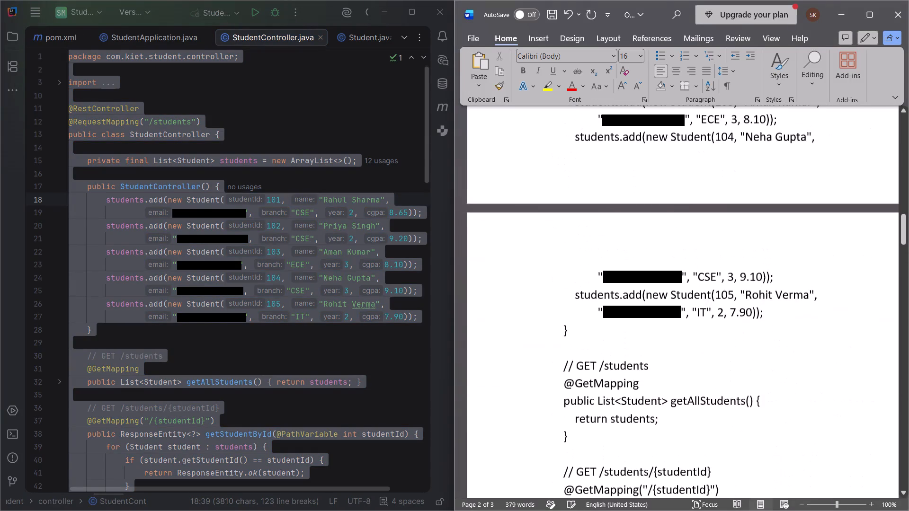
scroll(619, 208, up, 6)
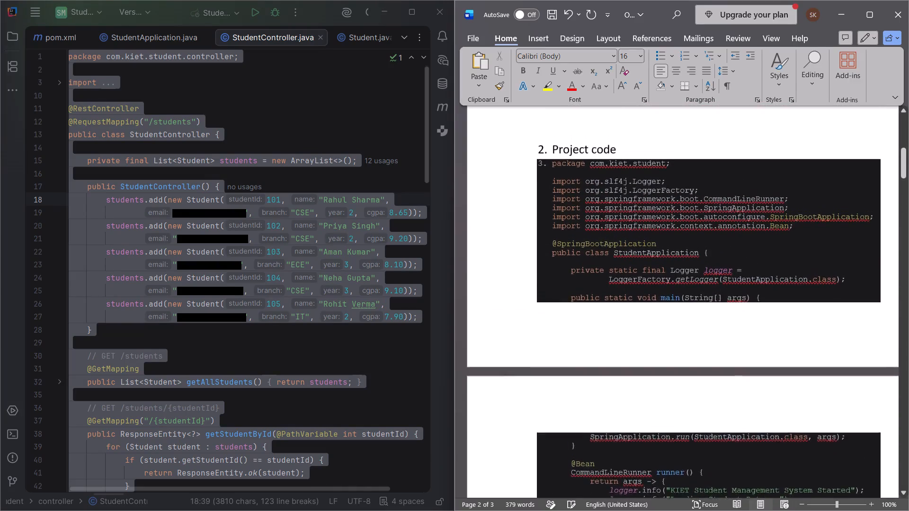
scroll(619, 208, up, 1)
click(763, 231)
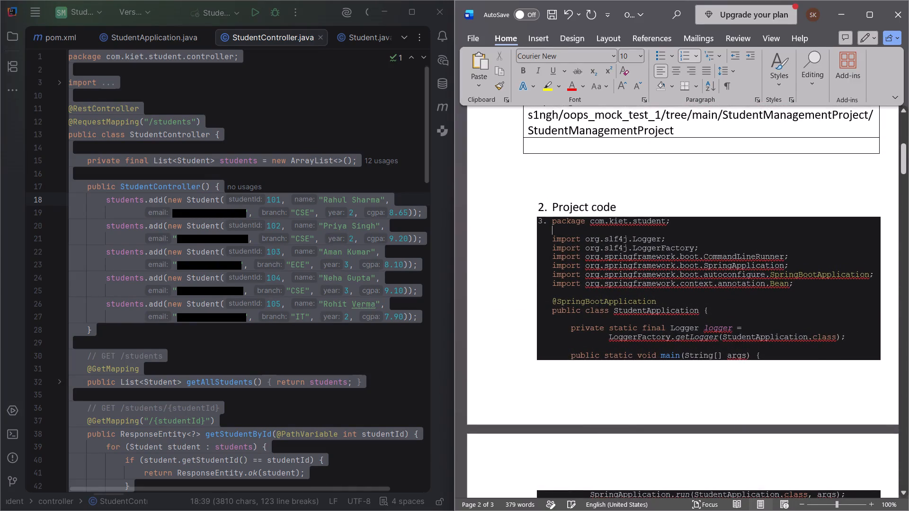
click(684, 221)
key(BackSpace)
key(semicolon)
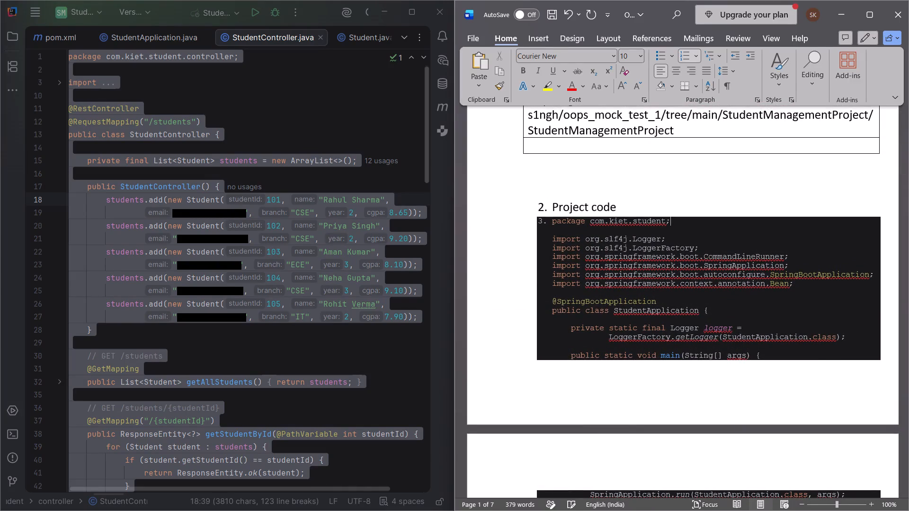
Copy all of Student.java from IntelliJ IDEA and paste it into the Word document after the StudentController code, separated by a blank line.
scroll(684, 221, down, 6)
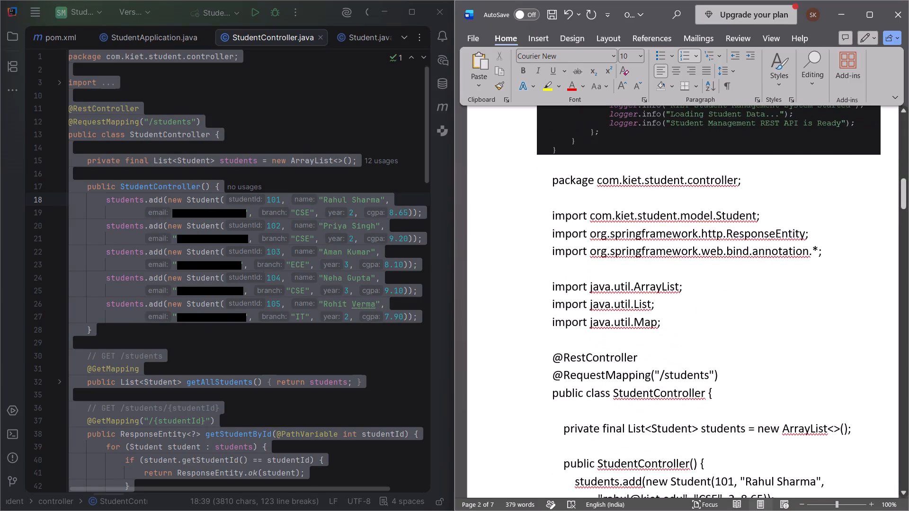
click(360, 33)
click(221, 193)
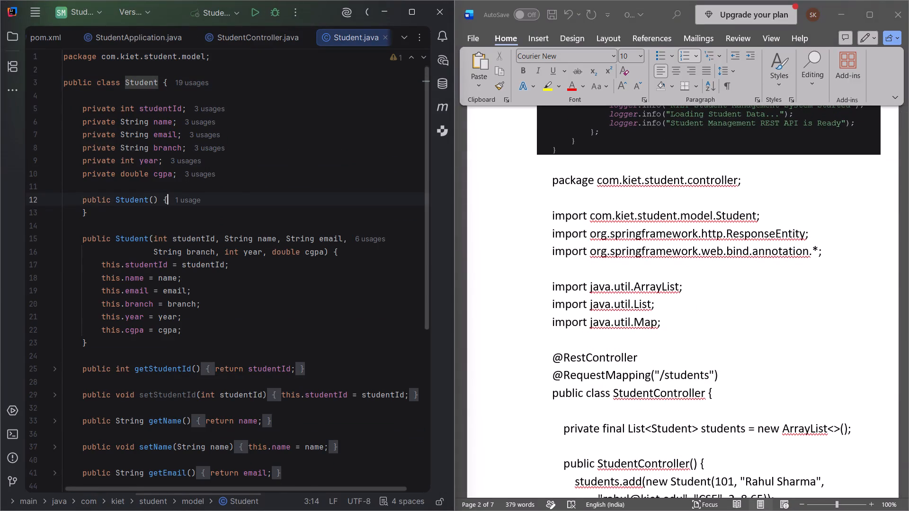
key(ctrl+a)
key(ctrl+a)
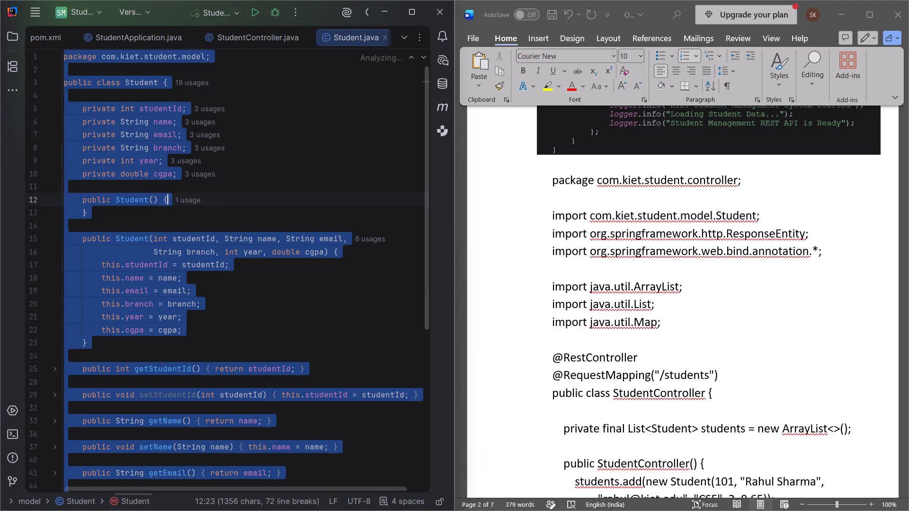
key(ctrl+c)
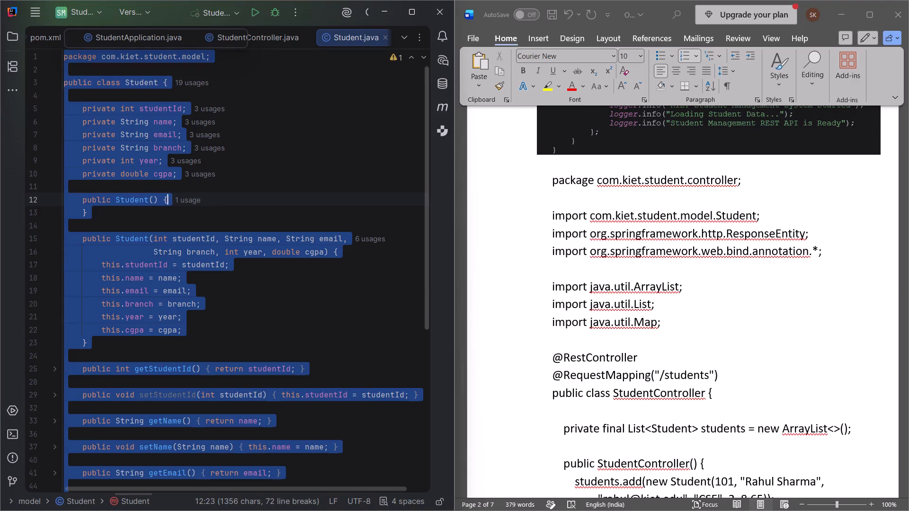
scroll(715, 315, down, 14)
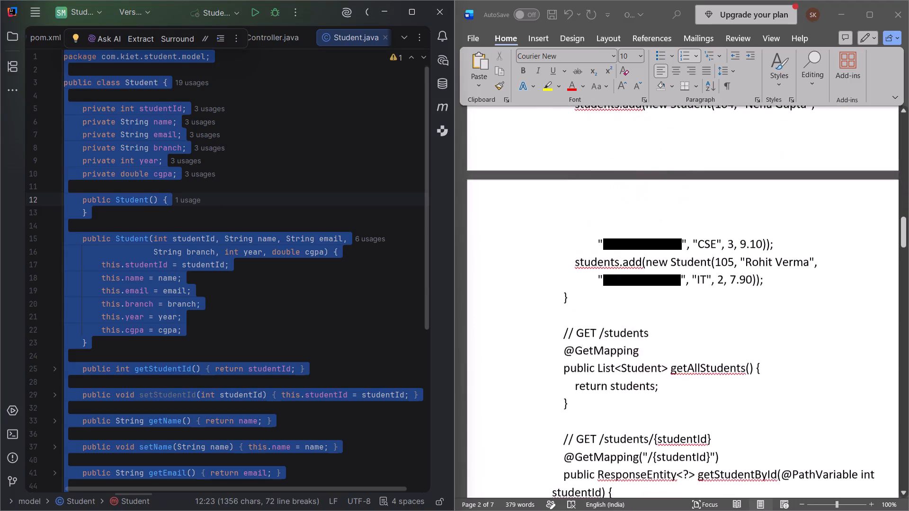
scroll(715, 315, down, 18)
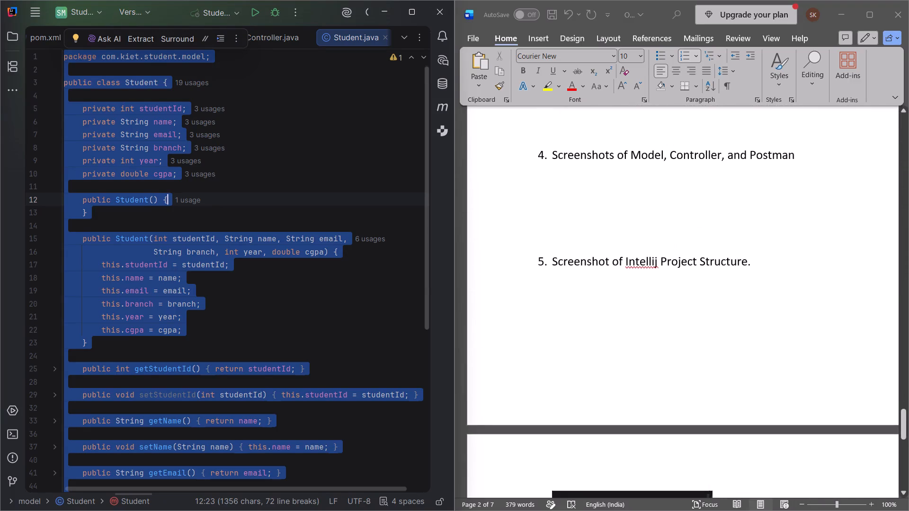
scroll(715, 315, up, 2)
click(556, 212)
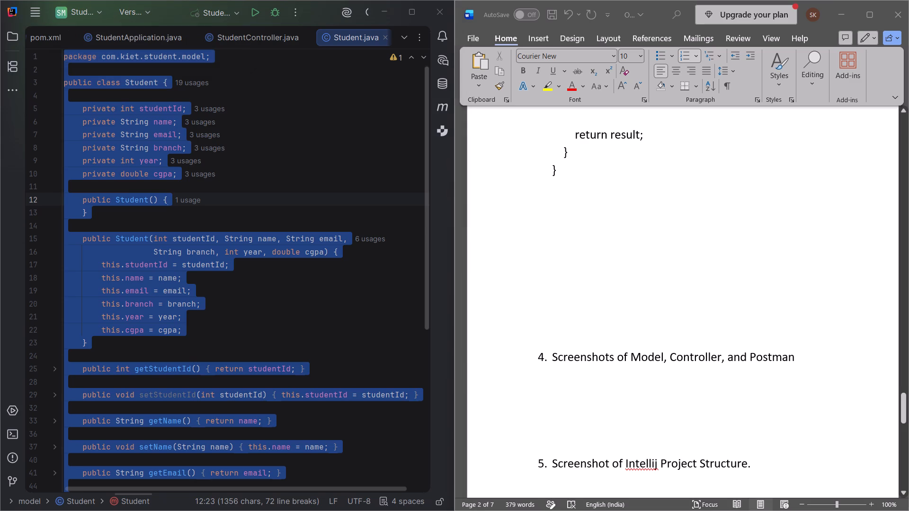
click(569, 173)
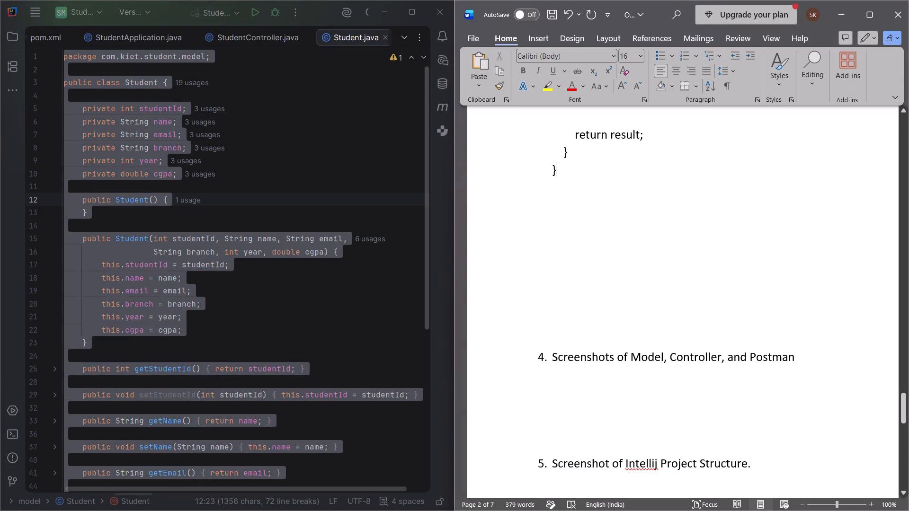
key(Return)
key(Return)
key(ctrl+v)
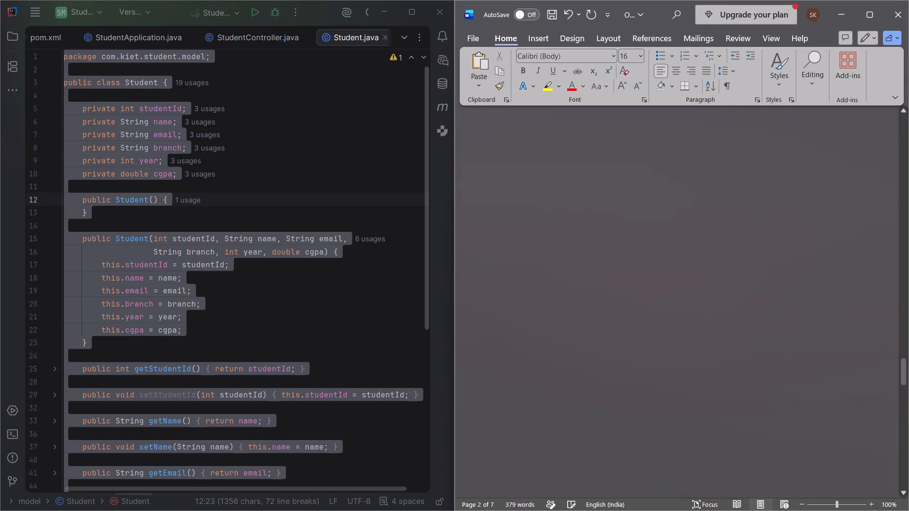
Copy all of pom.xml from IntelliJ IDEA and paste it into the Word document after the Student class code, separated by blank lines.
scroll(662, 184, up, 4)
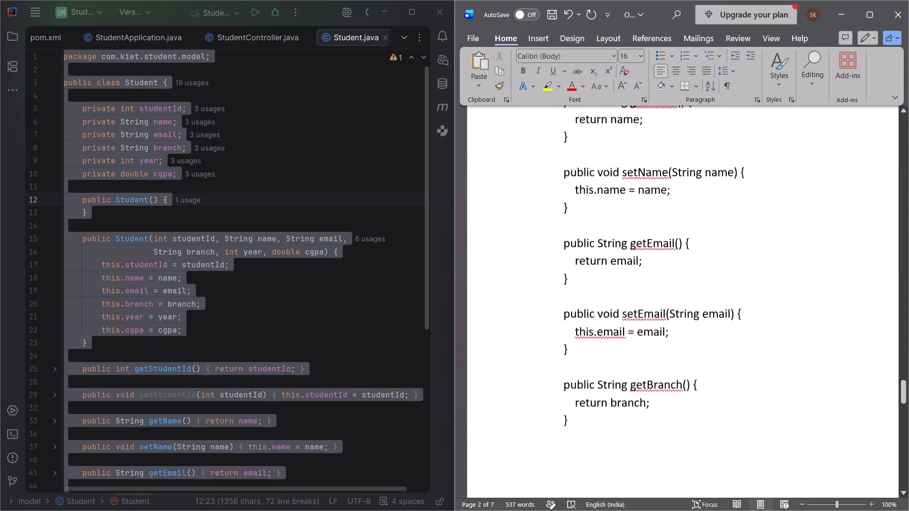
scroll(662, 184, up, 8)
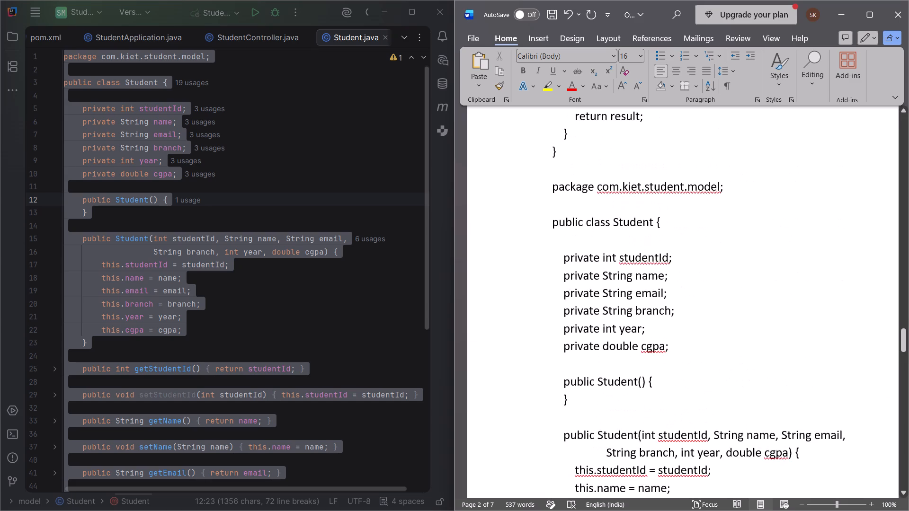
scroll(662, 184, up, 1)
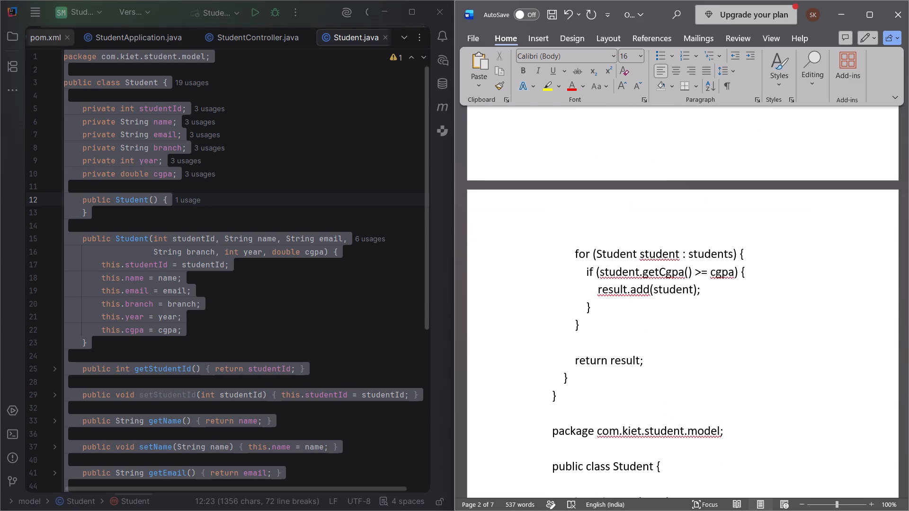
click(50, 37)
click(246, 146)
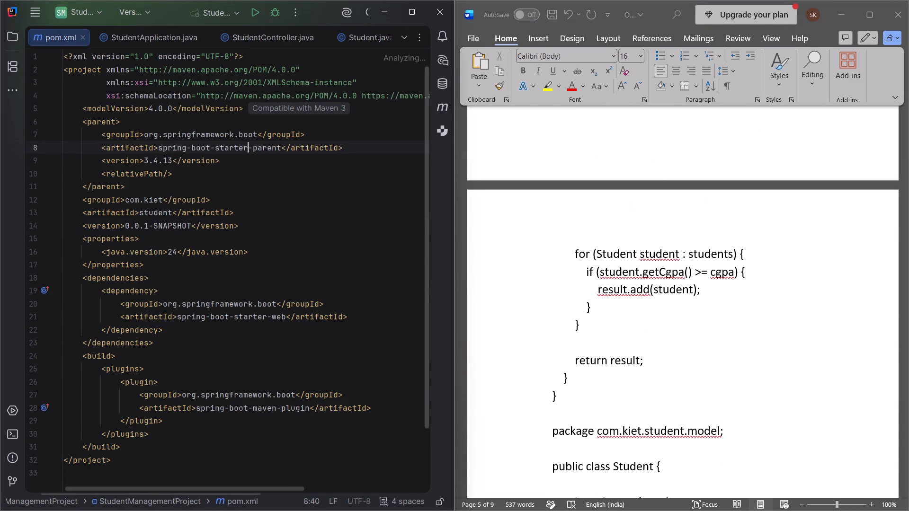
key(ctrl+a)
key(ctrl+c)
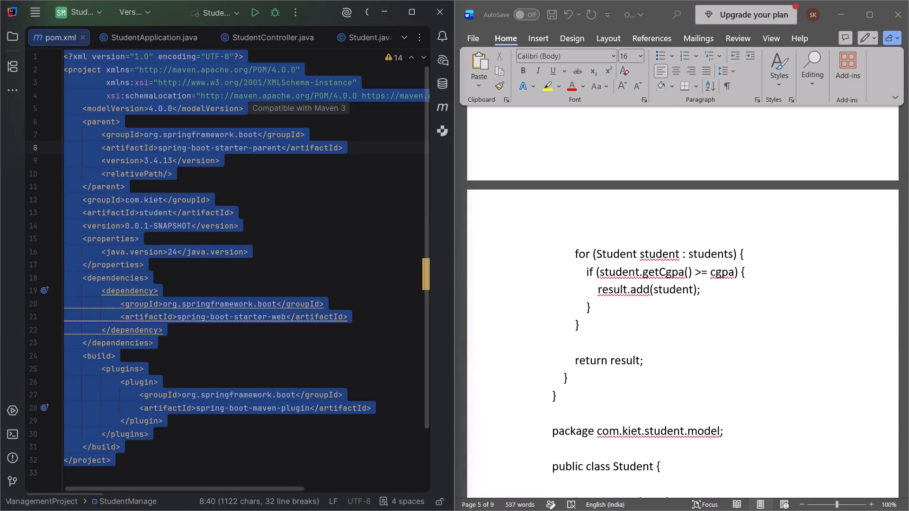
scroll(710, 324, down, 19)
scroll(710, 324, up, 1)
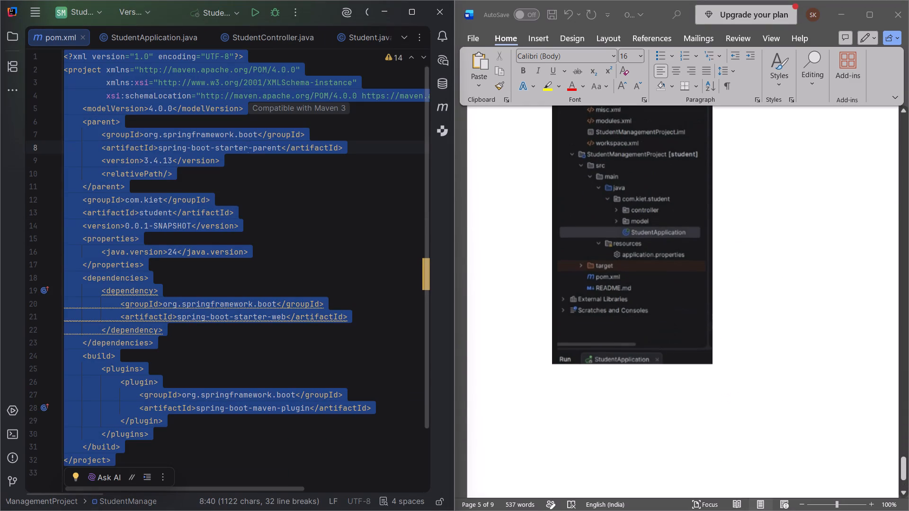
scroll(710, 324, up, 5)
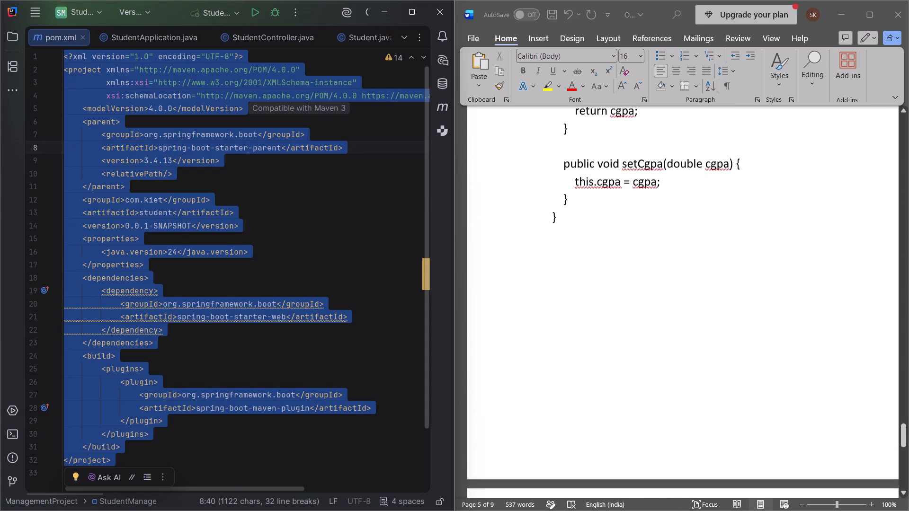
click(564, 217)
key(Return)
key(Return)
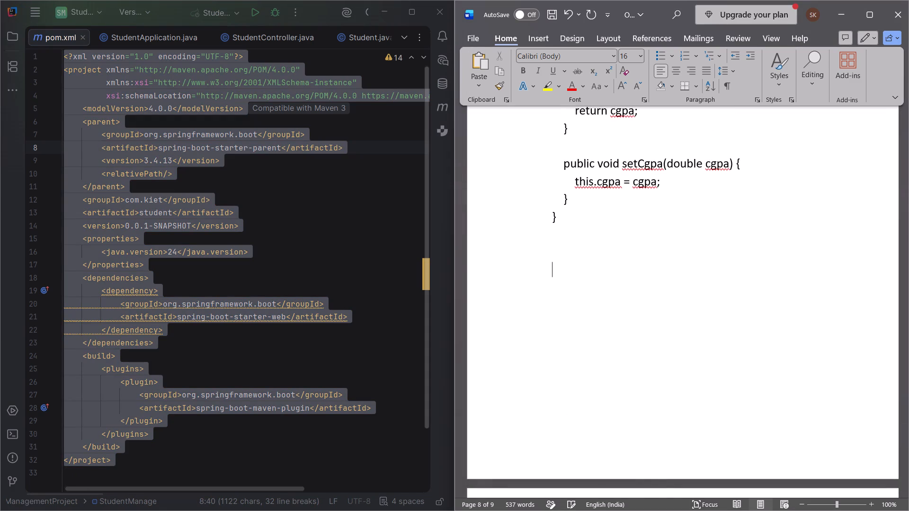
key(ctrl+v)
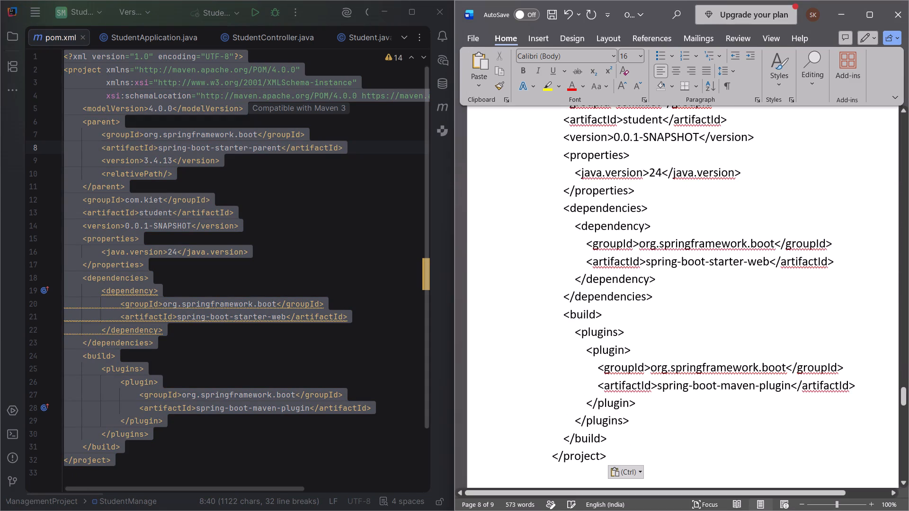
Place the cursor below the Screenshots of Model, Controller, and Postman heading and maximize the Word window.
scroll(660, 228, up, 3)
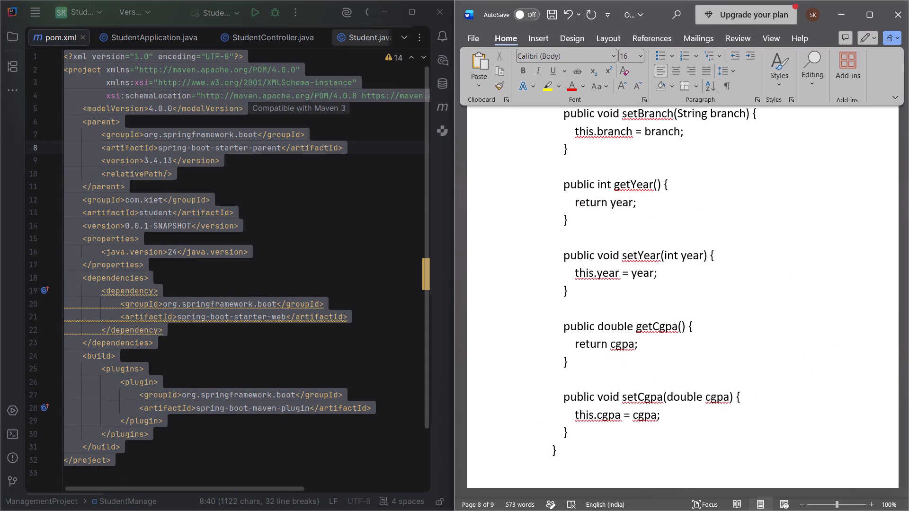
scroll(608, 199, down, 4)
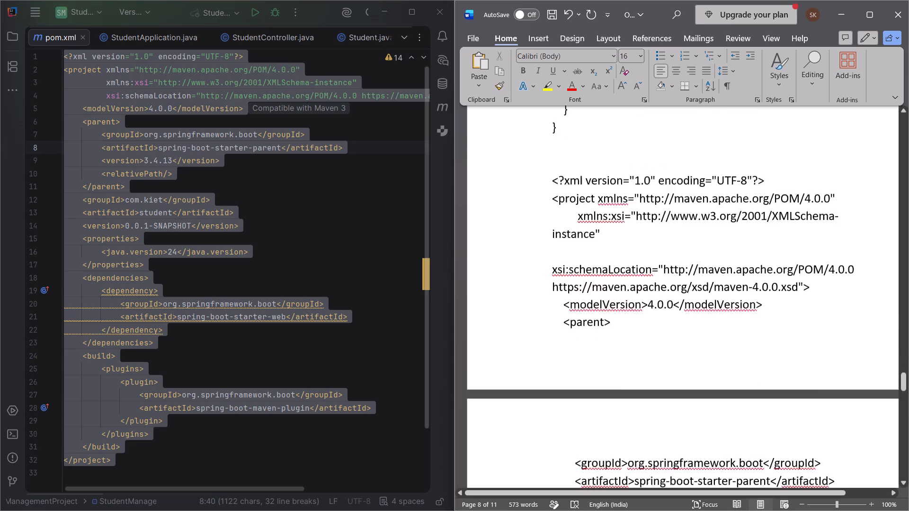
scroll(608, 199, down, 4)
click(712, 305)
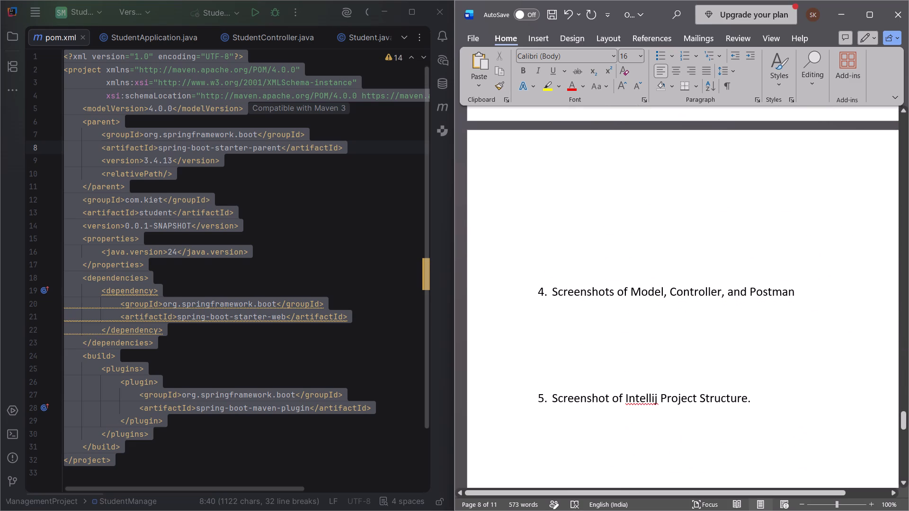
click(870, 10)
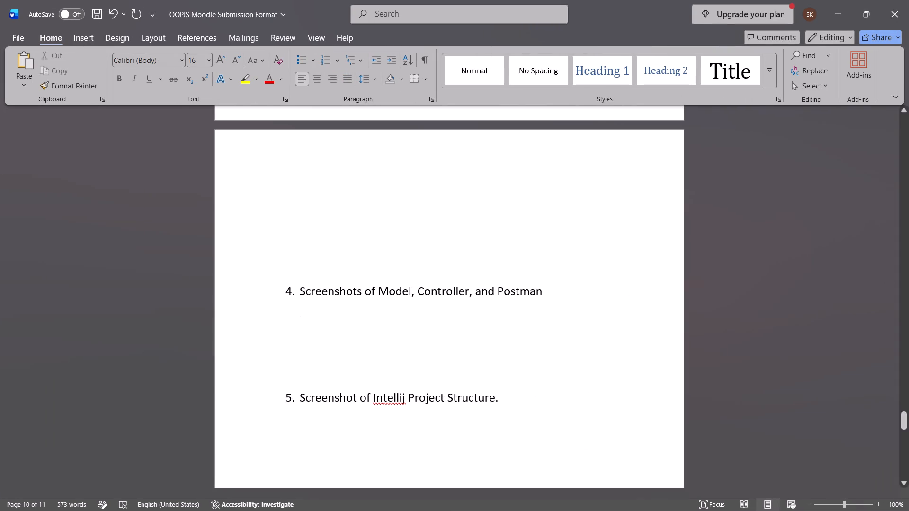
Insert 17 blank lines before the Screenshot of Intellij Project Structure heading, pushing it onto the following page to make room under heading 4.
scroll(528, 367, down, 2)
scroll(528, 367, up, 1)
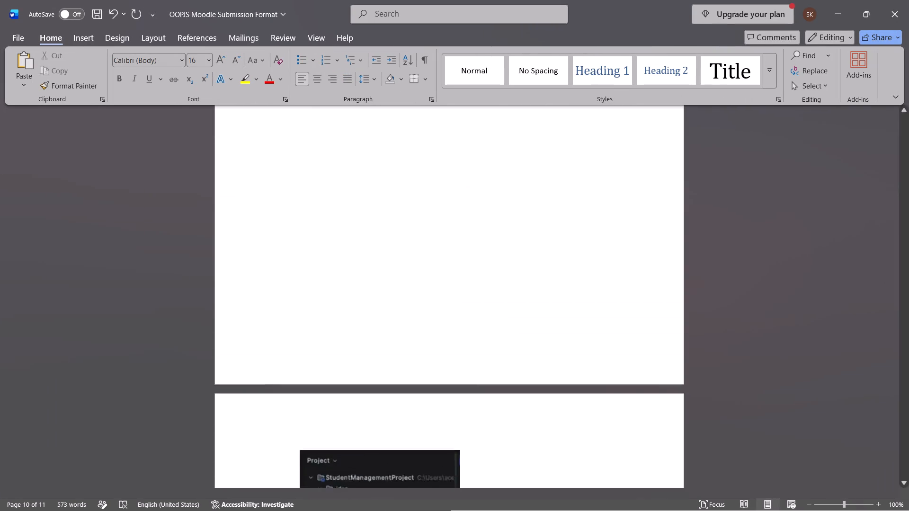
scroll(528, 367, up, 2)
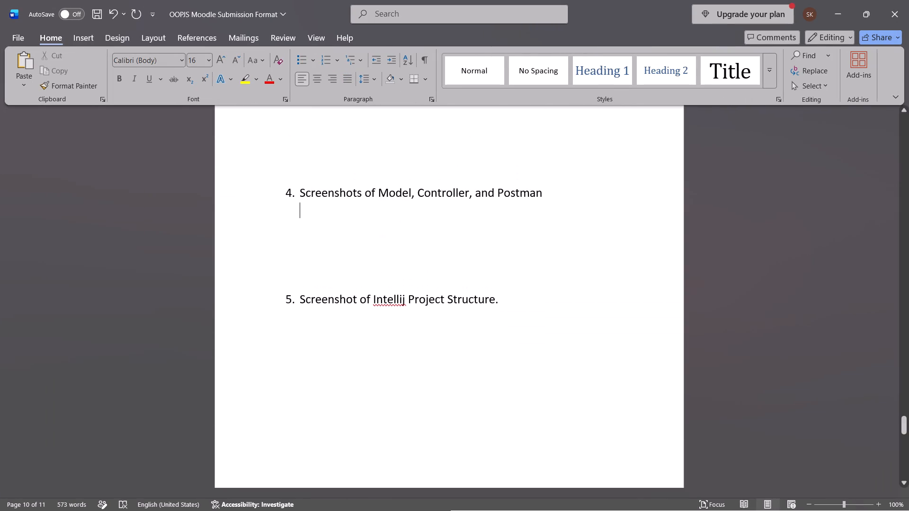
click(285, 302)
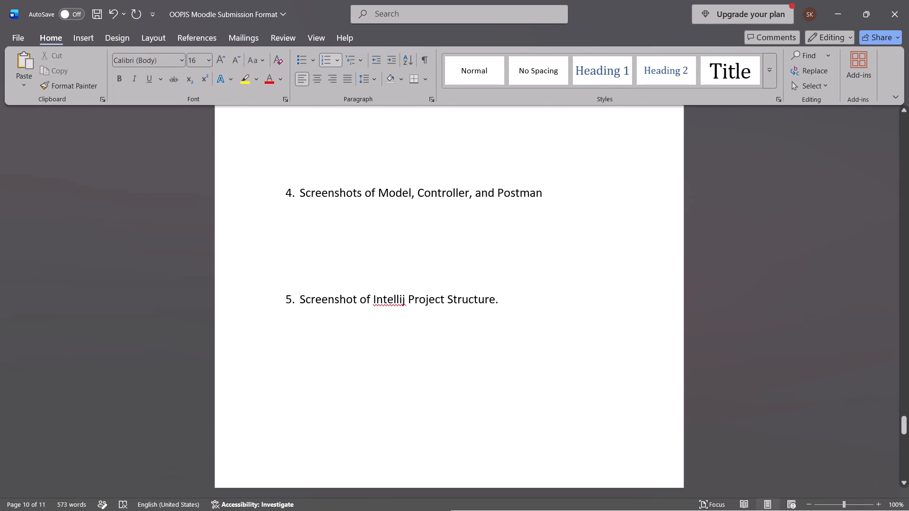
click(285, 302)
key(Left)
key(Left)
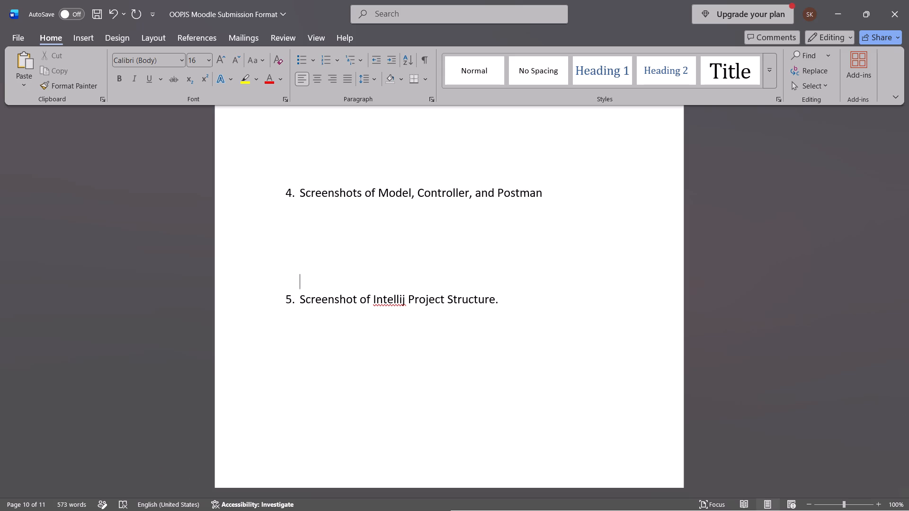
key(Return)
key(Return)
key(Return)
key(Return)
key(Return)
key(Return)
key(Return)
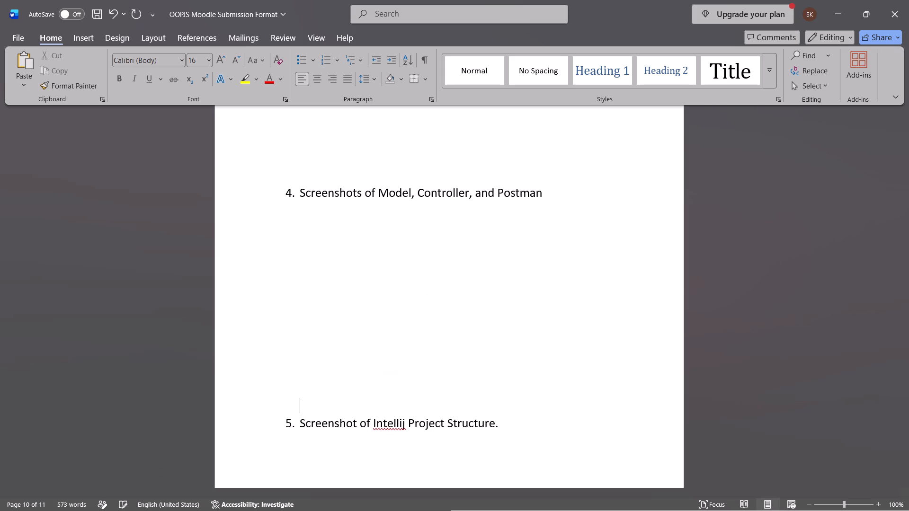
key(Return)
key(Return)
key(Return)
key(Return)
key(Return)
key(Return)
key(Return)
key(Return)
key(Return)
key(Return)
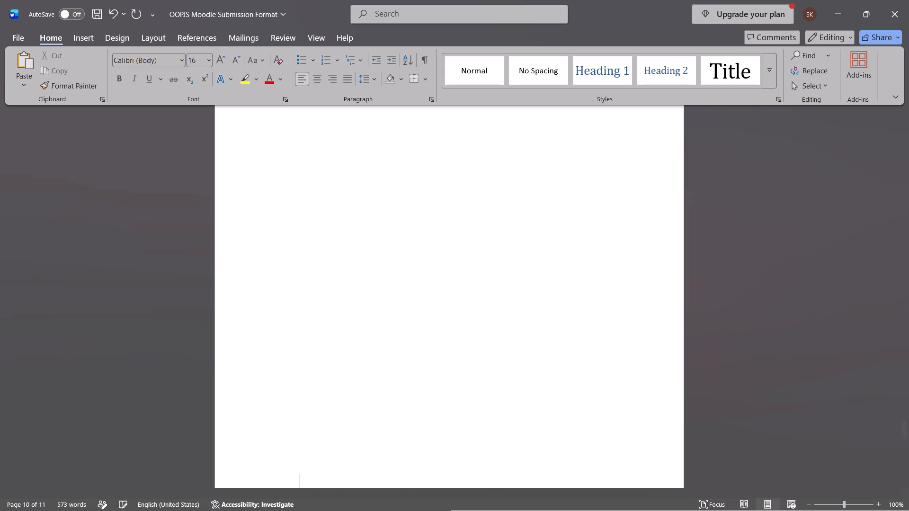
scroll(285, 300, up, 2)
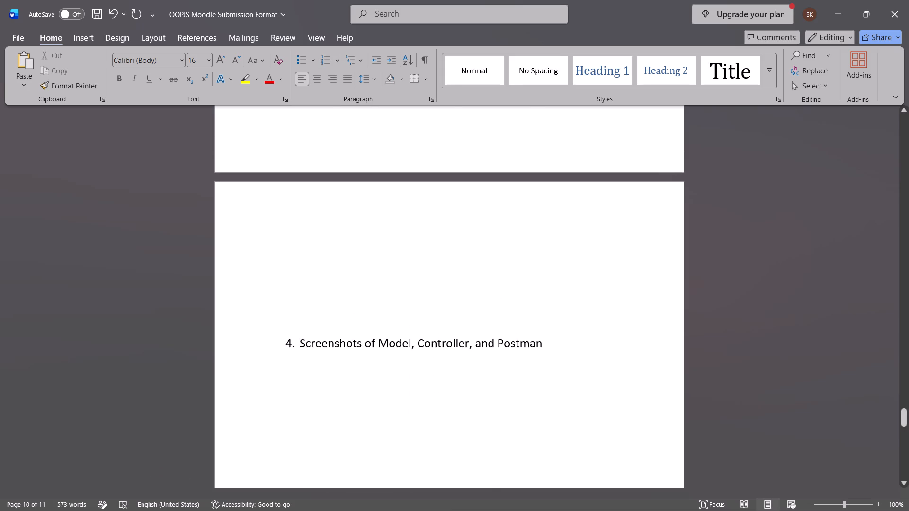
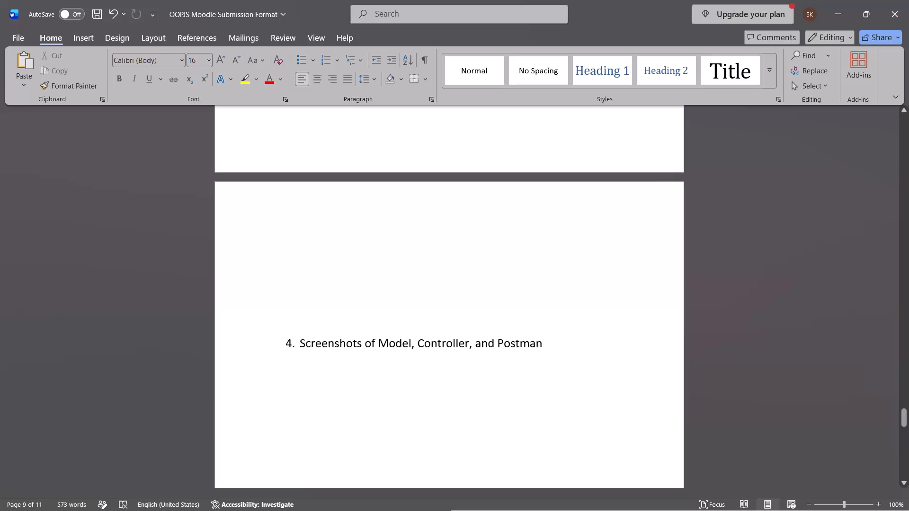
Review the page layout and blank space between the Screenshots of Model, Controller, and Postman heading and the Screenshot of Intellij Project Structure heading.
scroll(392, 282, down, 2)
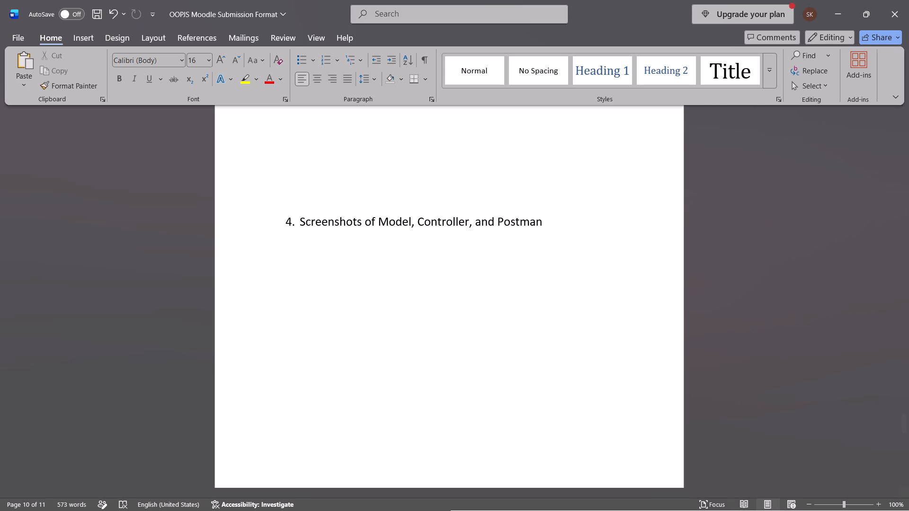
scroll(432, 258, down, 4)
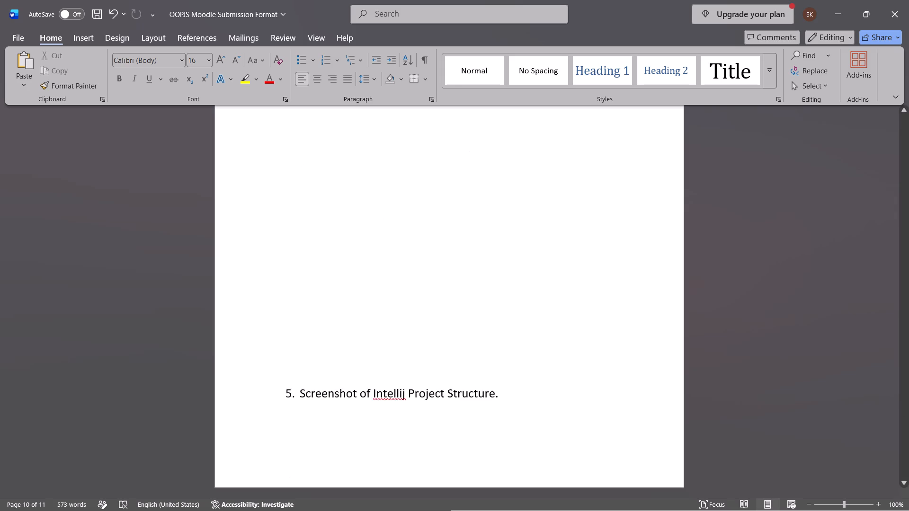
scroll(432, 258, down, 1)
scroll(432, 258, up, 1)
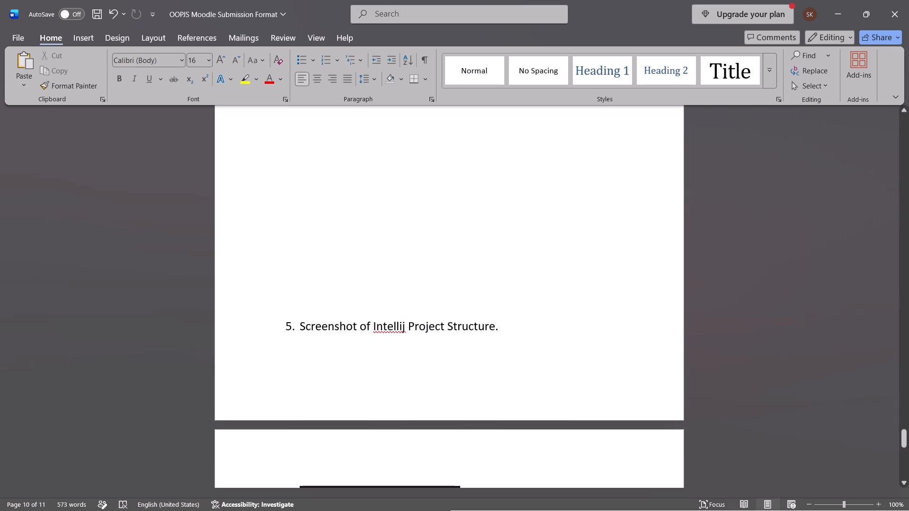
scroll(432, 258, up, 1)
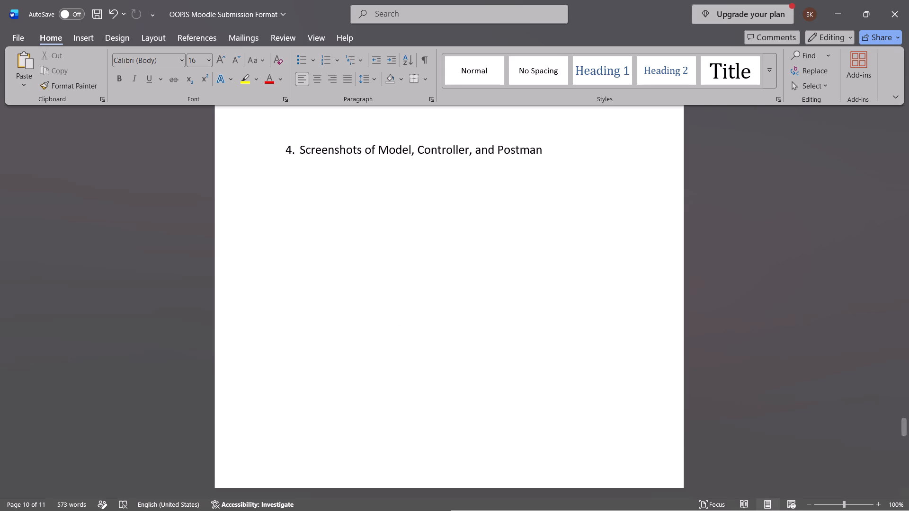
scroll(432, 258, up, 4)
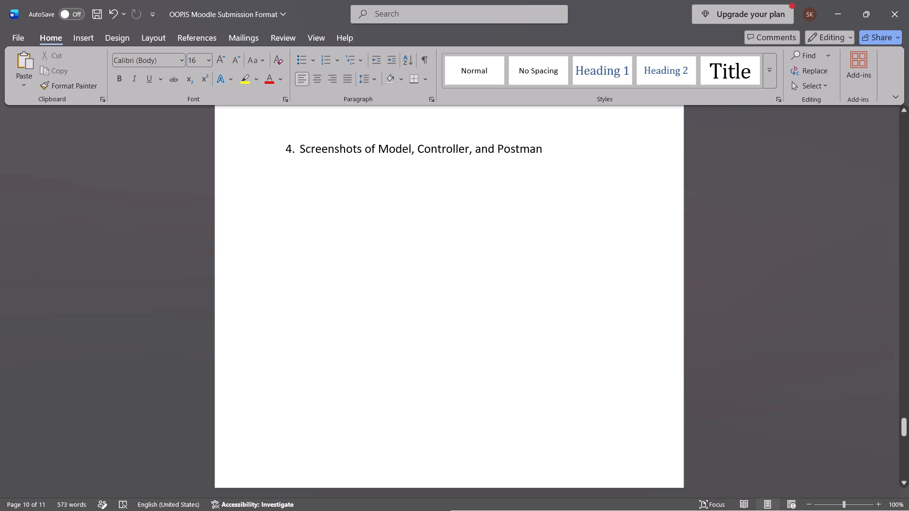
scroll(432, 258, up, 3)
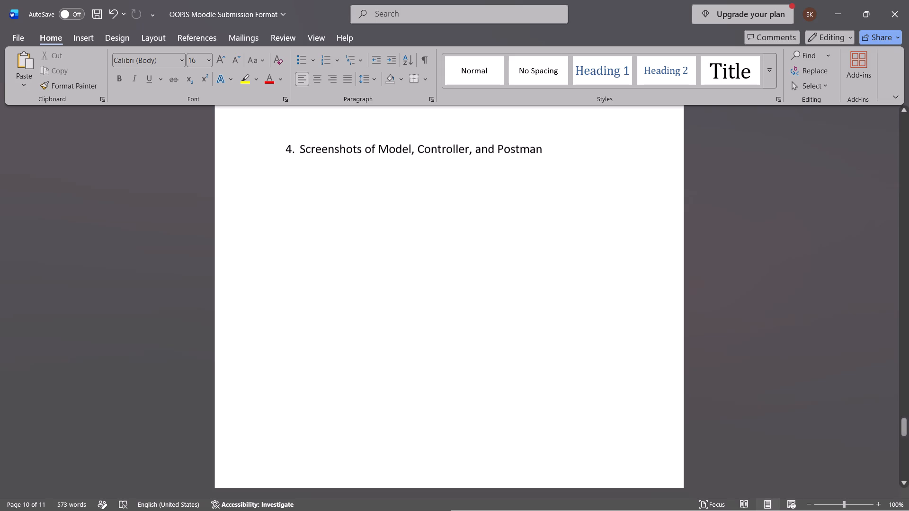
scroll(432, 258, up, 1)
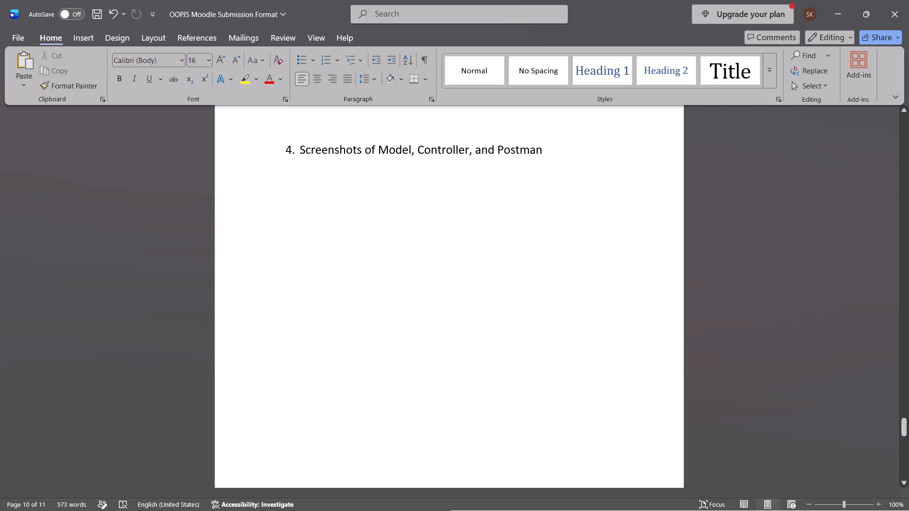
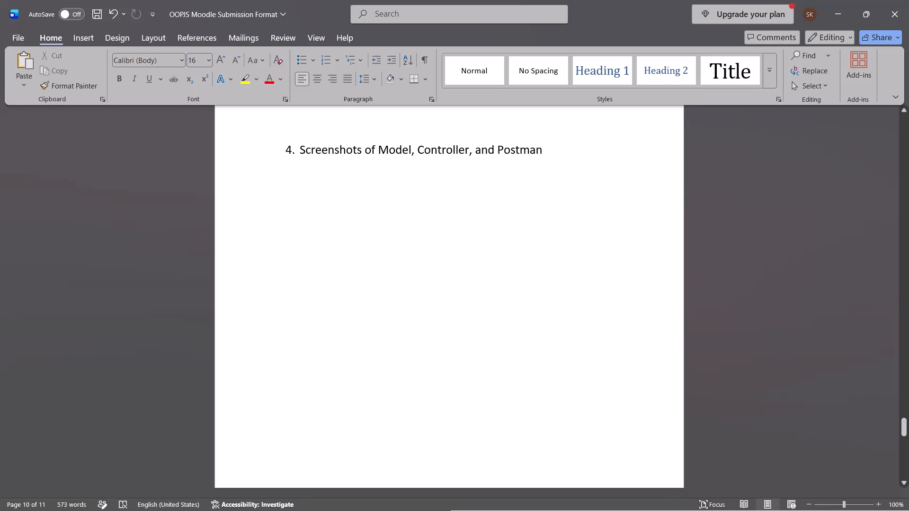
Review the document from the pasted pom.xml code through the Model, Controller, and Postman and Intellij Project Structure screenshot headings.
scroll(680, 185, up, 3)
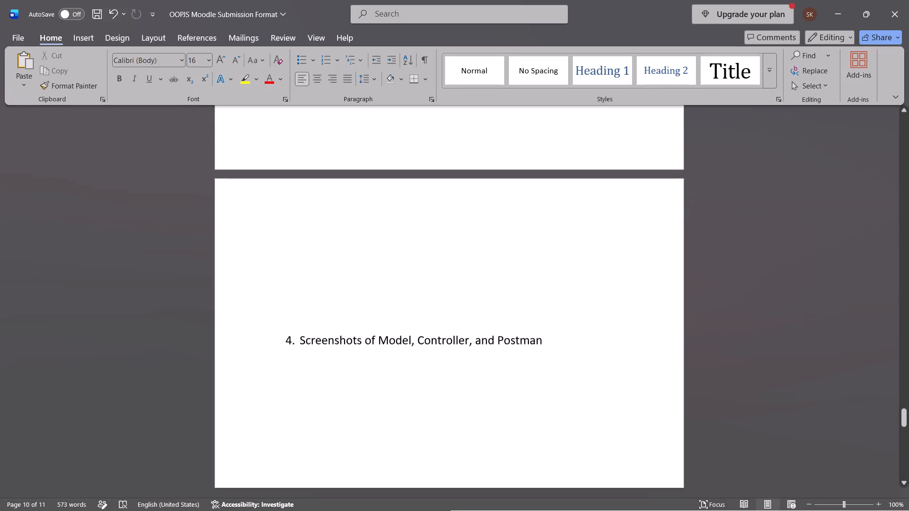
scroll(680, 185, down, 1)
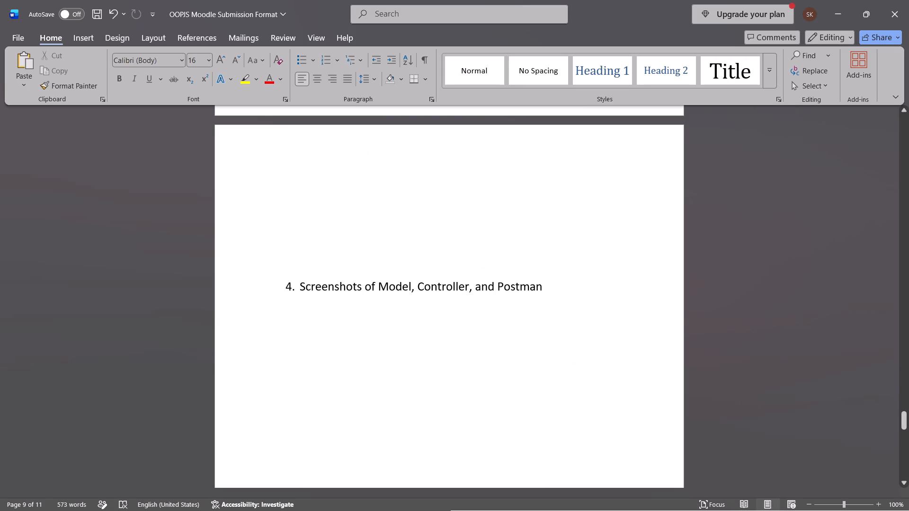
scroll(454, 289, up, 3)
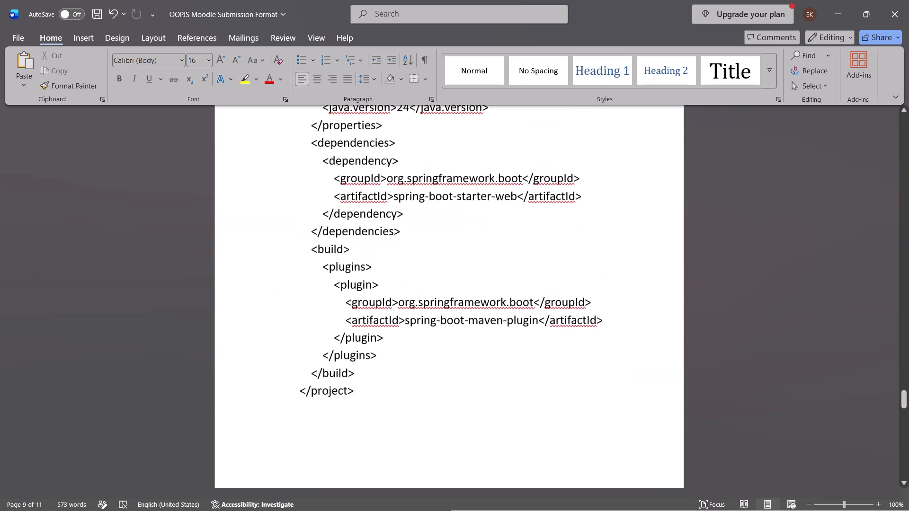
scroll(454, 289, up, 4)
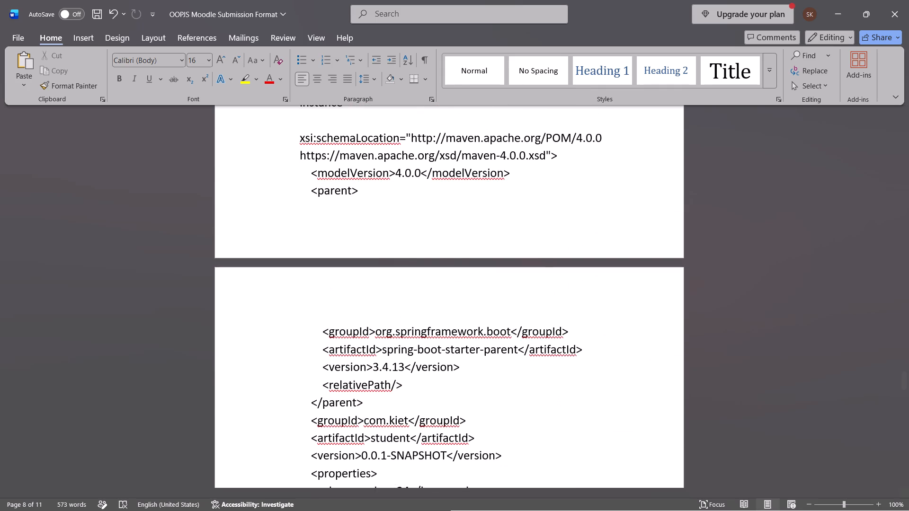
scroll(454, 289, down, 6)
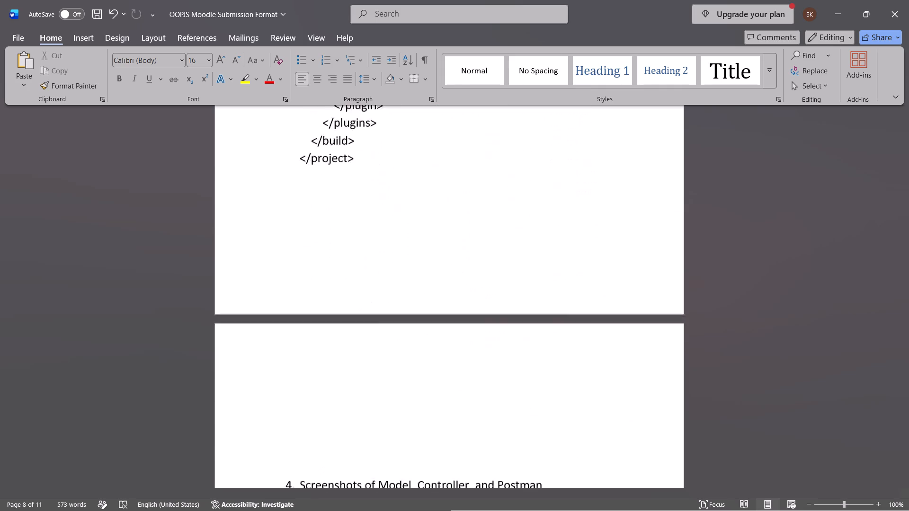
scroll(454, 289, down, 2)
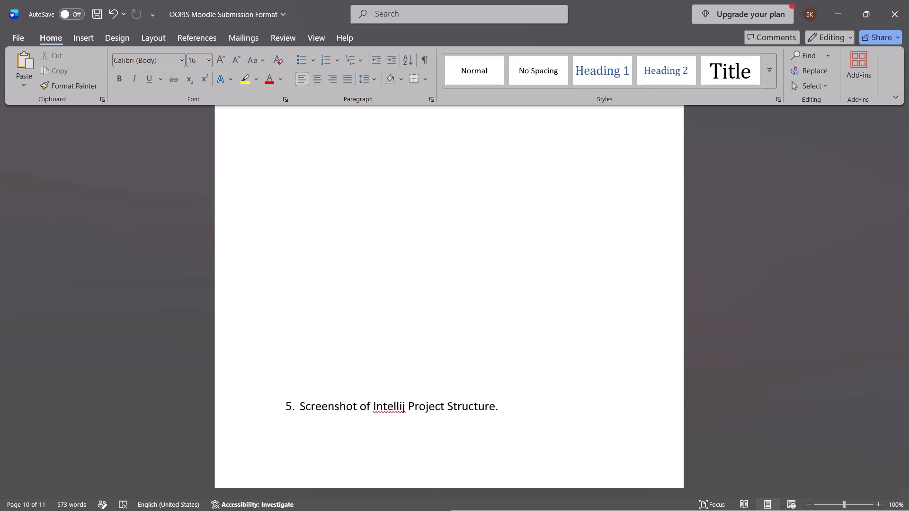
scroll(454, 289, up, 1)
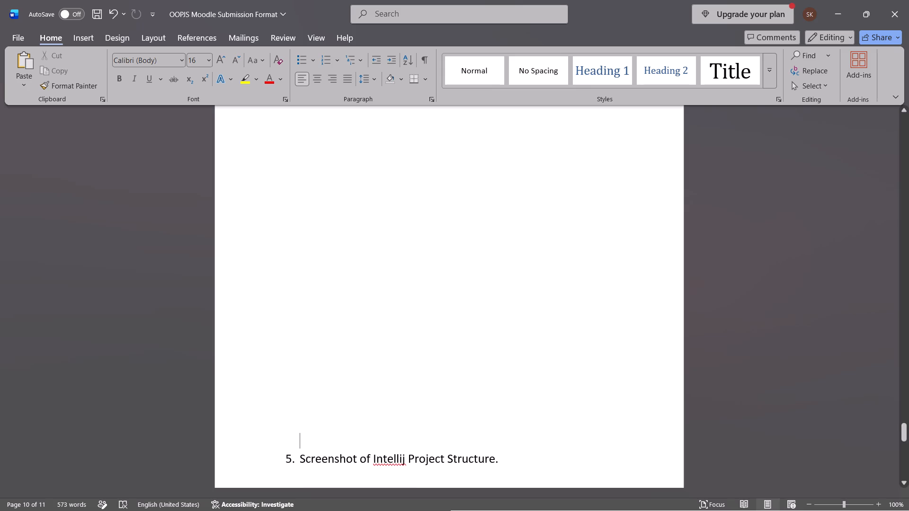
scroll(454, 289, up, 3)
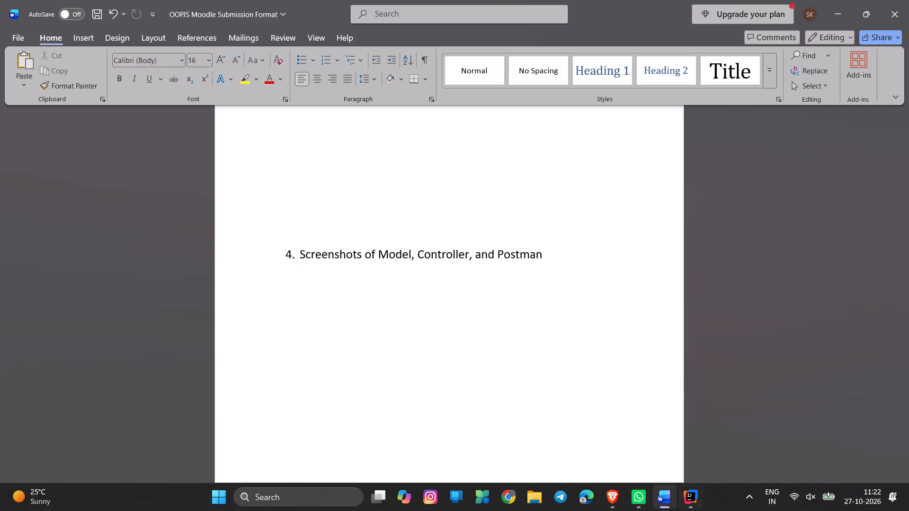
Switch to IntelliJ IDEA, show StudentController.java in a maximized window, and expand its folded imports at the top of the file.
click(685, 498)
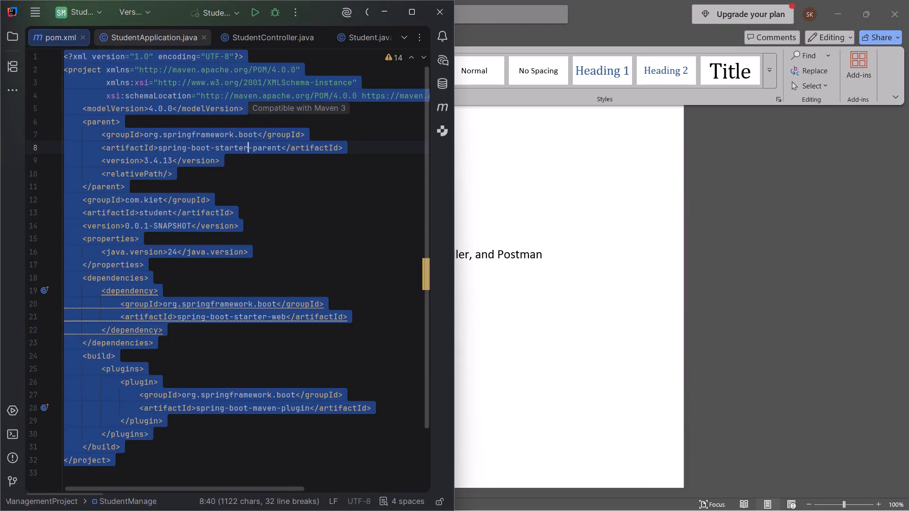
click(154, 34)
click(227, 33)
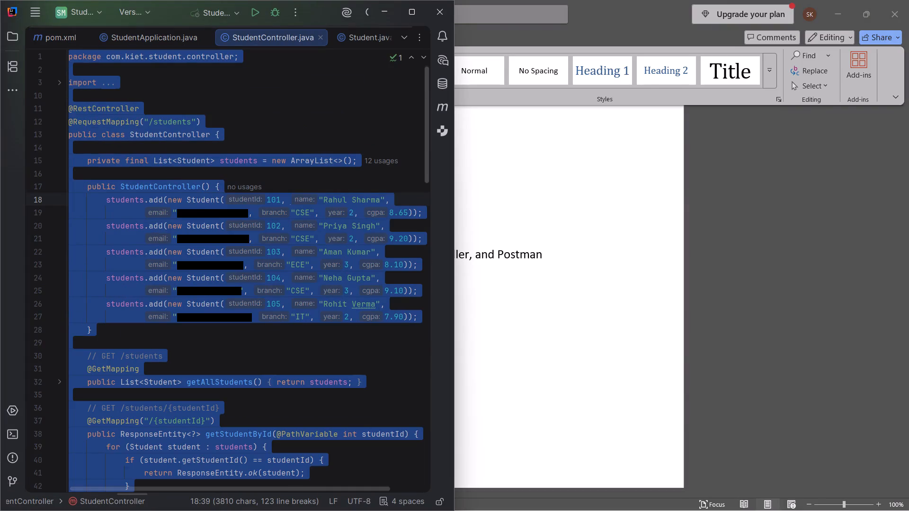
click(355, 135)
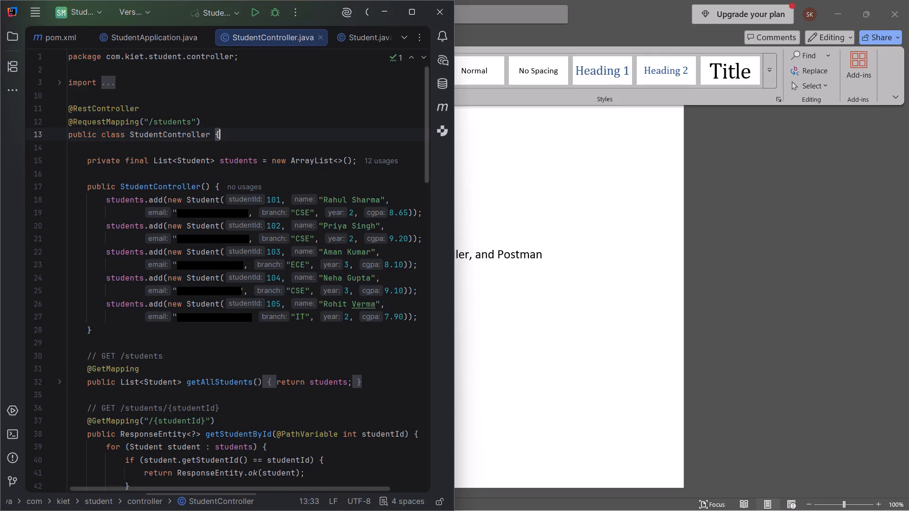
click(409, 8)
scroll(455, 225, up, 2)
scroll(455, 225, down, 4)
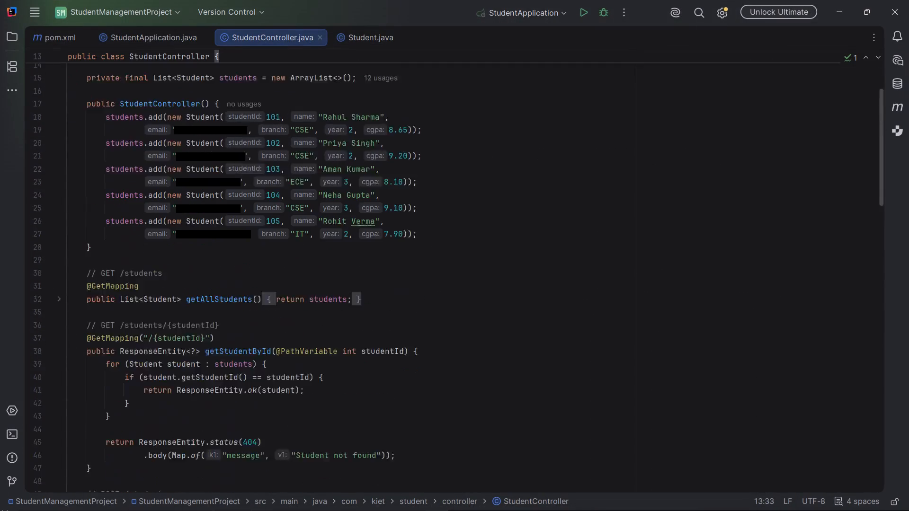
scroll(455, 225, down, 4)
scroll(455, 225, up, 10)
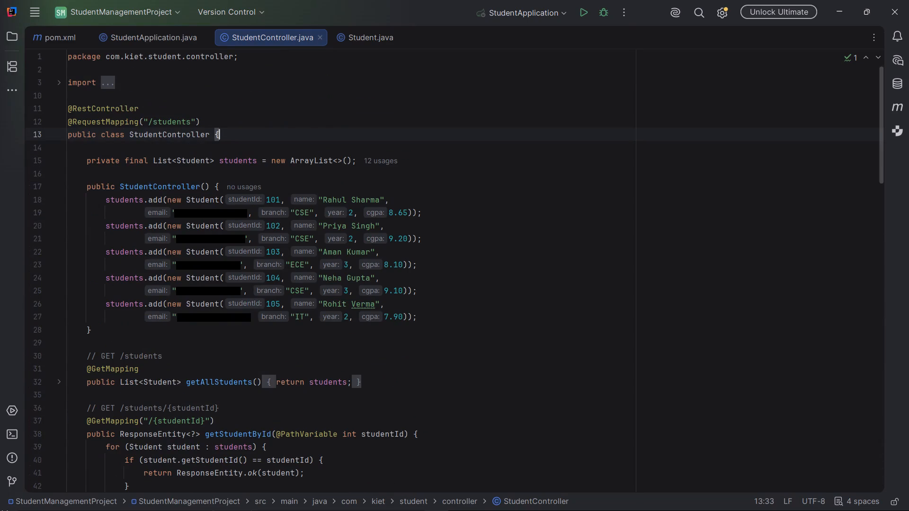
click(103, 81)
scroll(288, 163, up, 1)
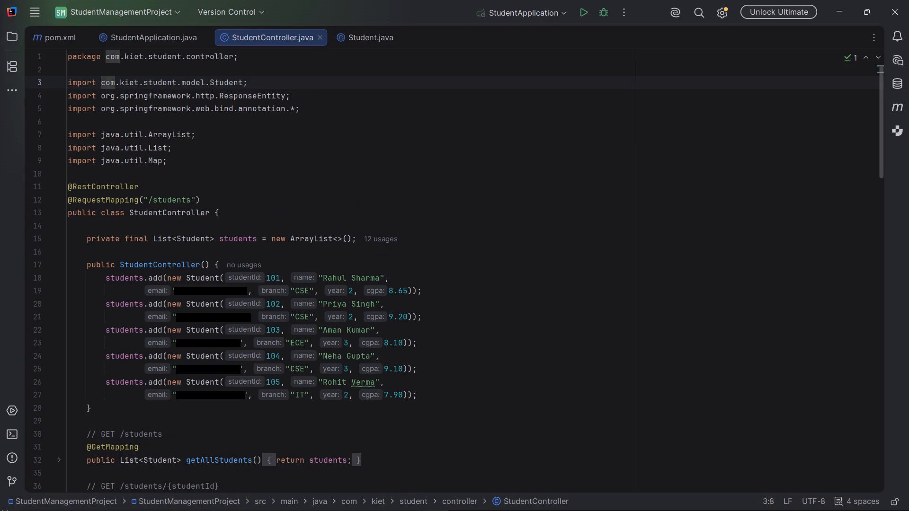
scroll(288, 163, up, 2)
Capture and copy a screen snip of StudentController.java from the package line to the GET /students/{studentId} comment.
key(shift+super+s)
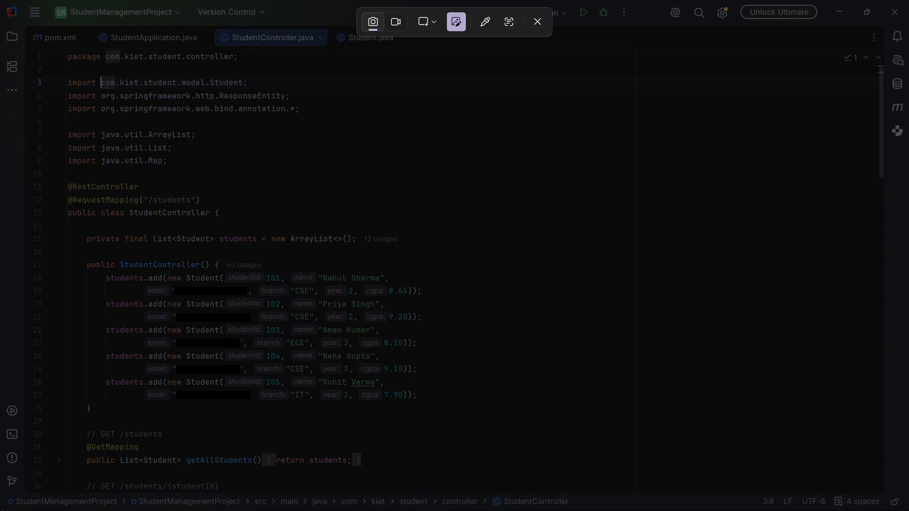
drag(49, 42, 441, 462)
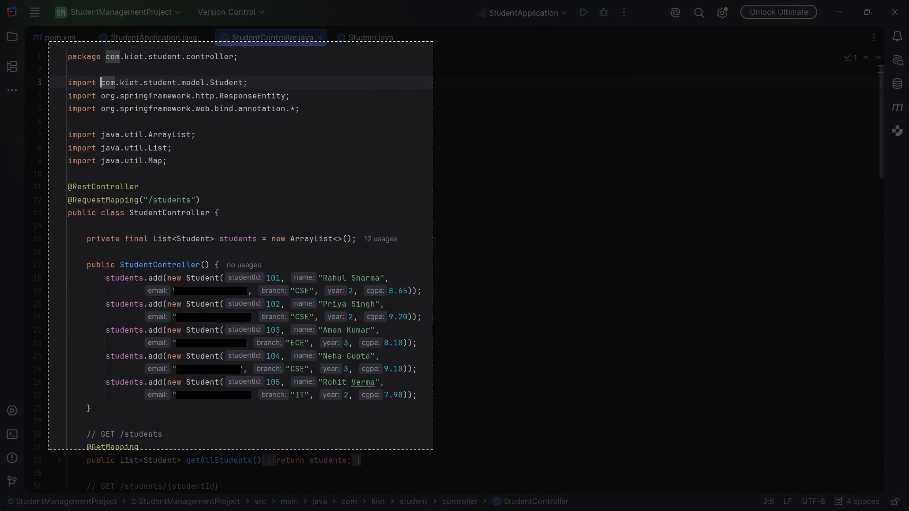
drag(441, 462, 541, 497)
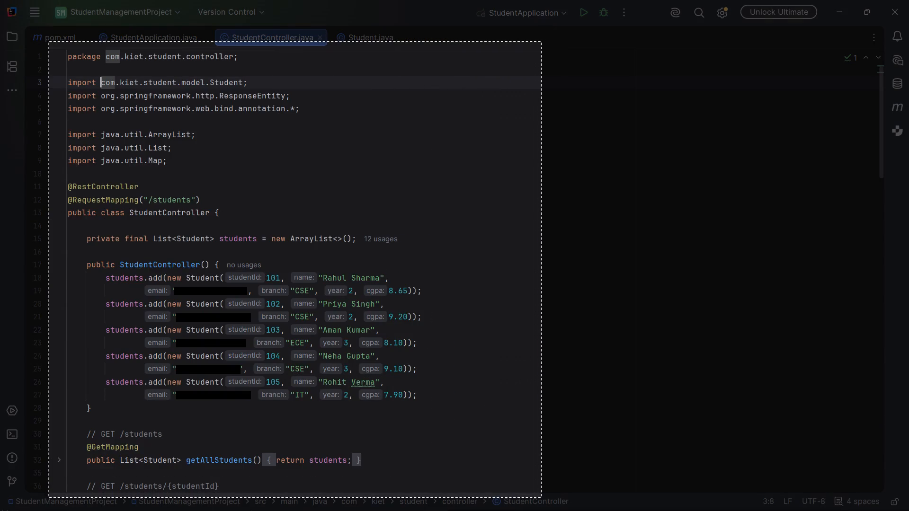
drag(541, 497, 726, 494)
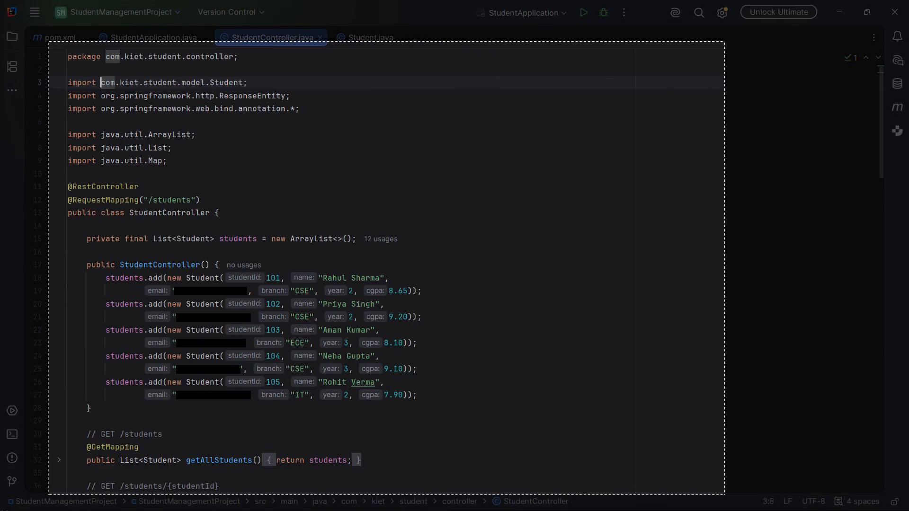
drag(726, 494, 537, 485)
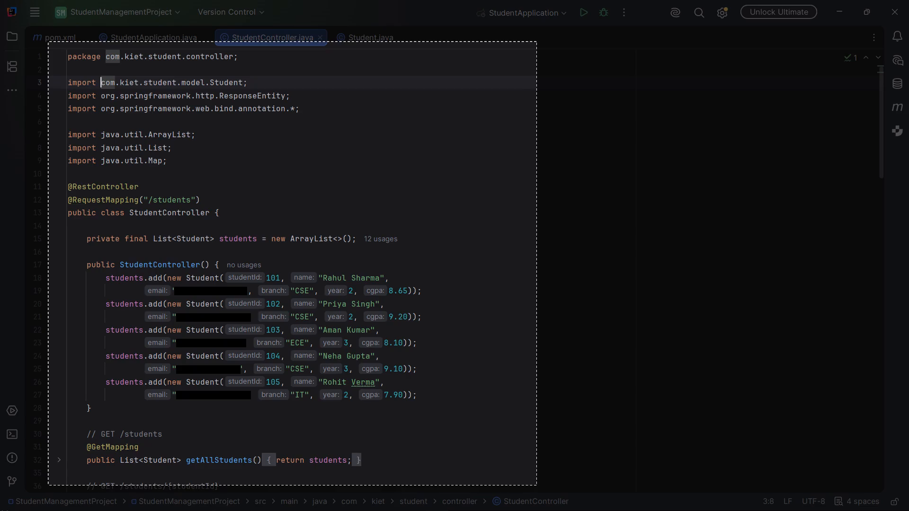
drag(537, 485, 536, 497)
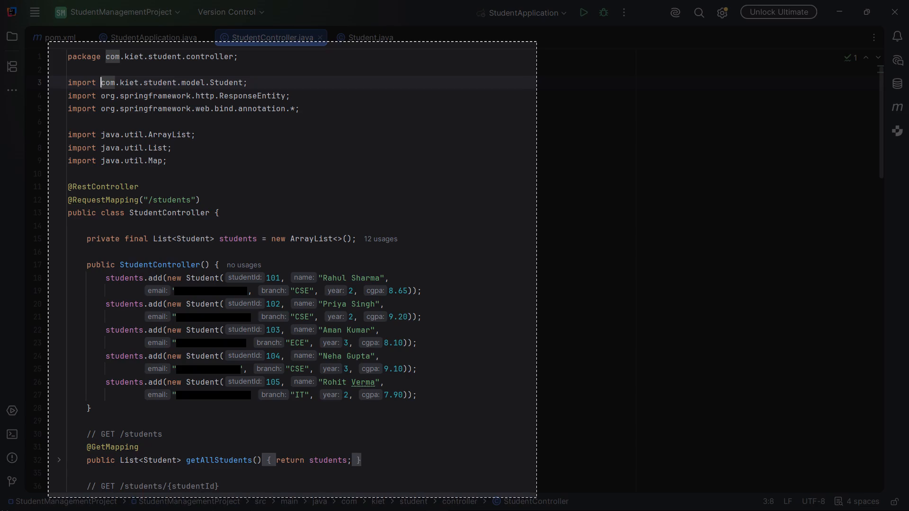
key(ctrl+c)
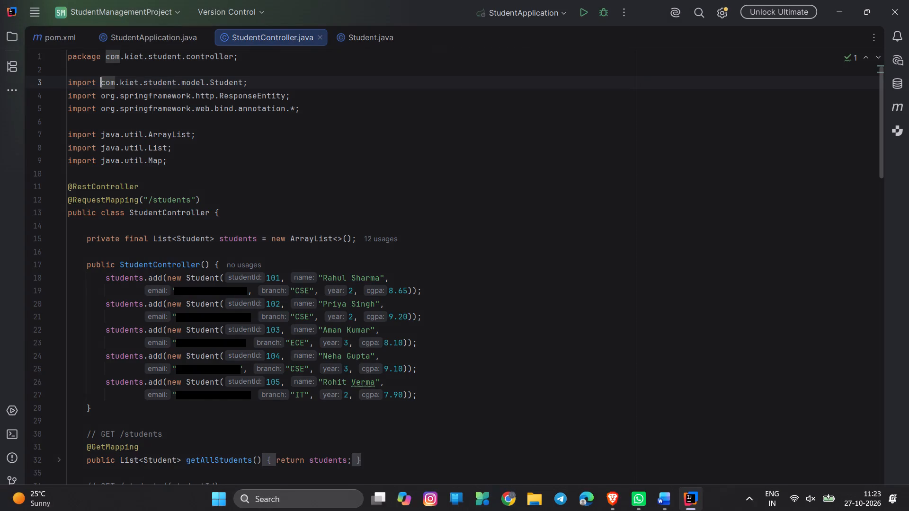
Switch to Word and paste the controller snip under the Screenshots of Model, Controller, and Postman heading.
click(666, 501)
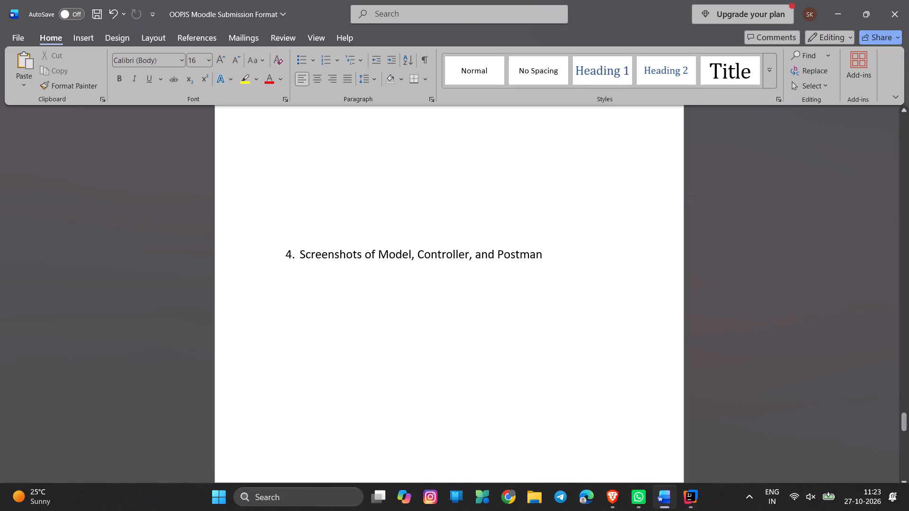
click(489, 290)
key(ctrl+v)
ctrl+click(489, 290)
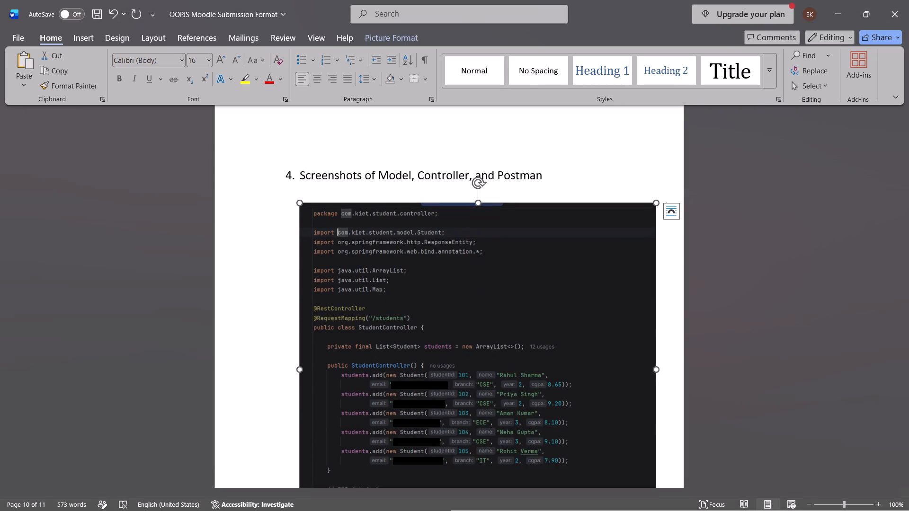
Arrange the Word document and the IntelliJ editor side by side, with Word on the left half.
drag(646, 8, 440, 76)
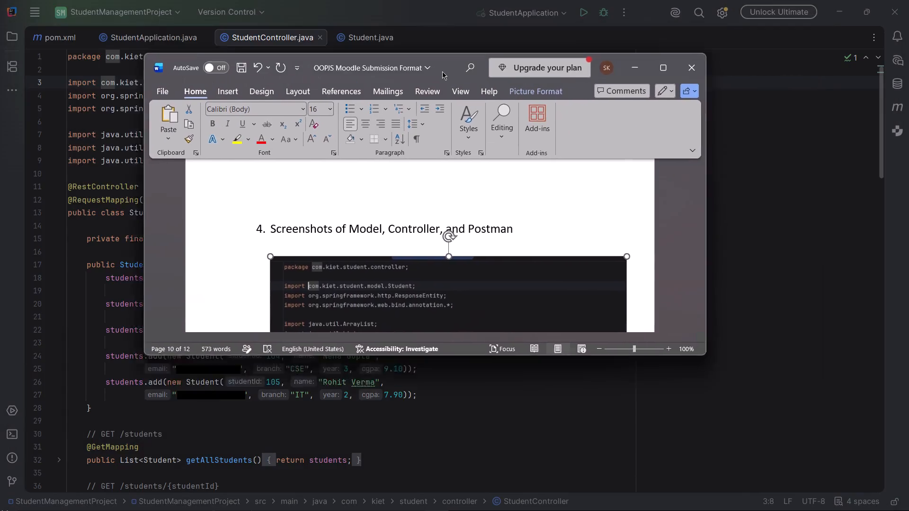
drag(440, 76, 374, 51)
drag(384, 43, 304, 43)
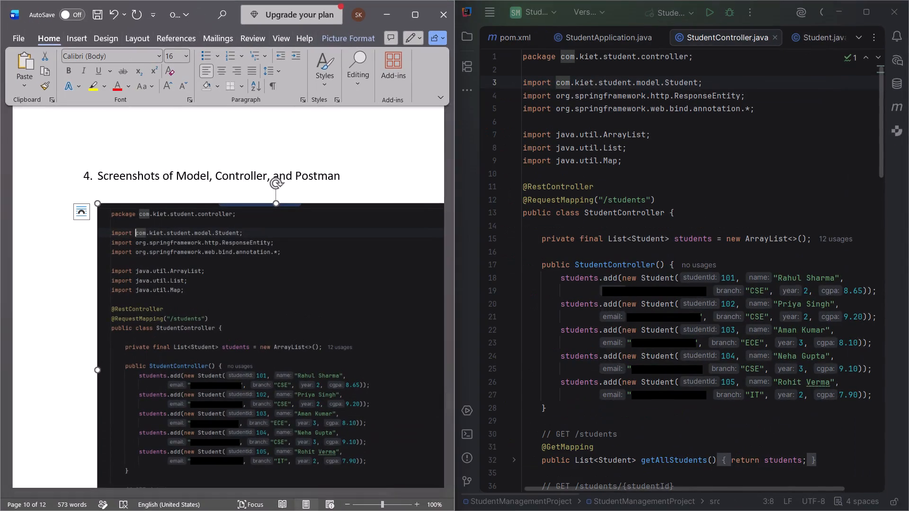
Capture and copy a snip of the StudentController code from the GET /students/{studentId} comment into the updateStudent method.
scroll(652, 438, down, 2)
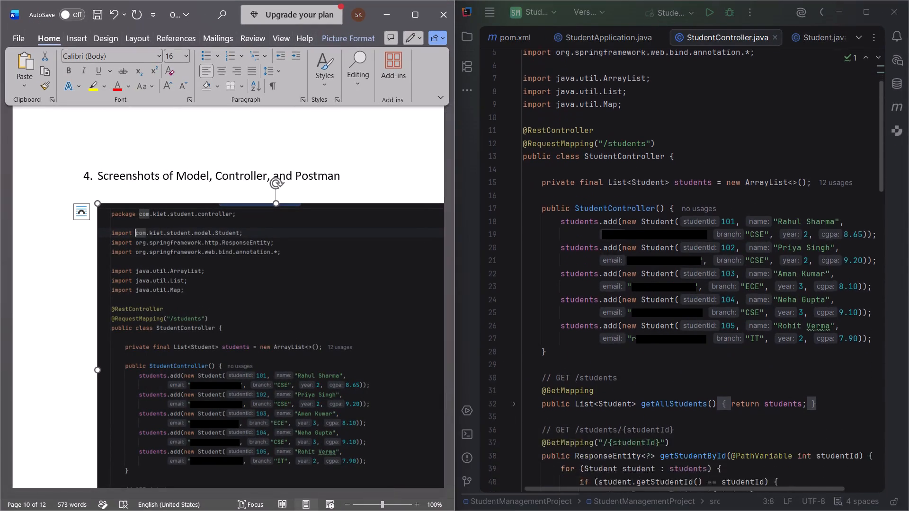
scroll(652, 438, down, 2)
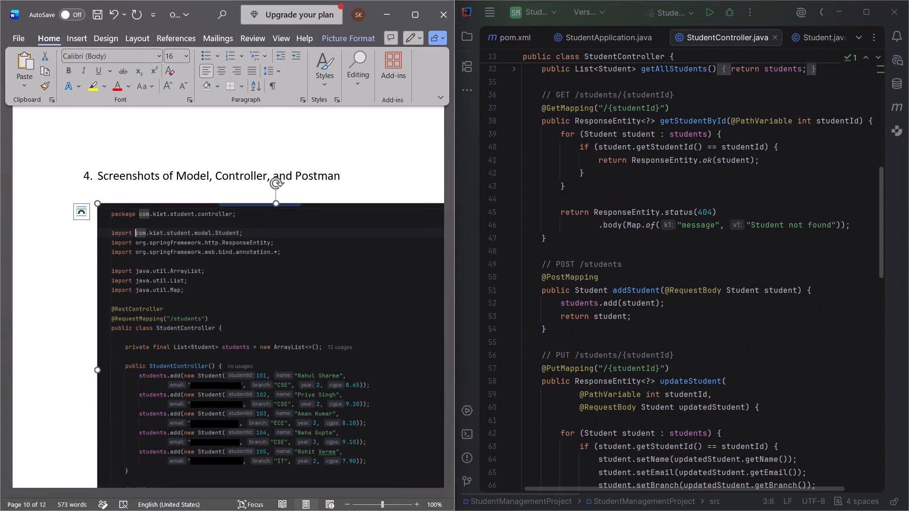
key(shift+super+s)
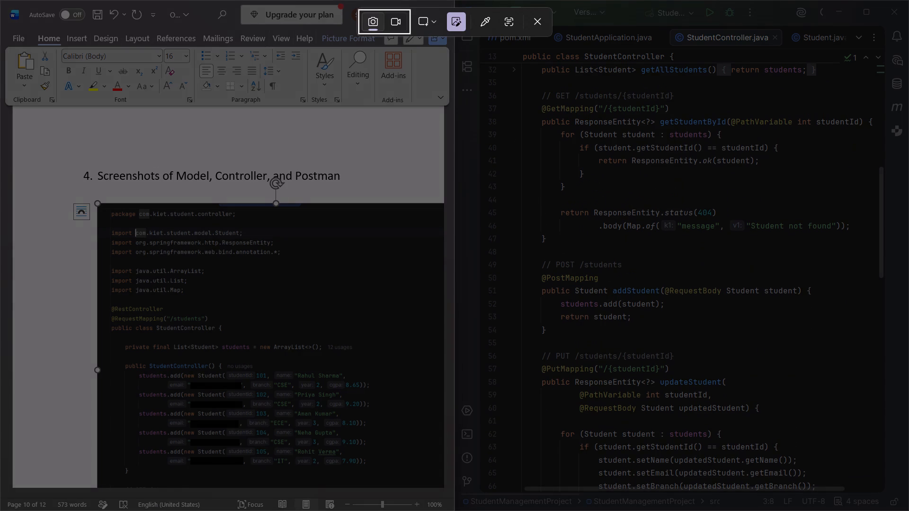
drag(520, 84, 712, 404)
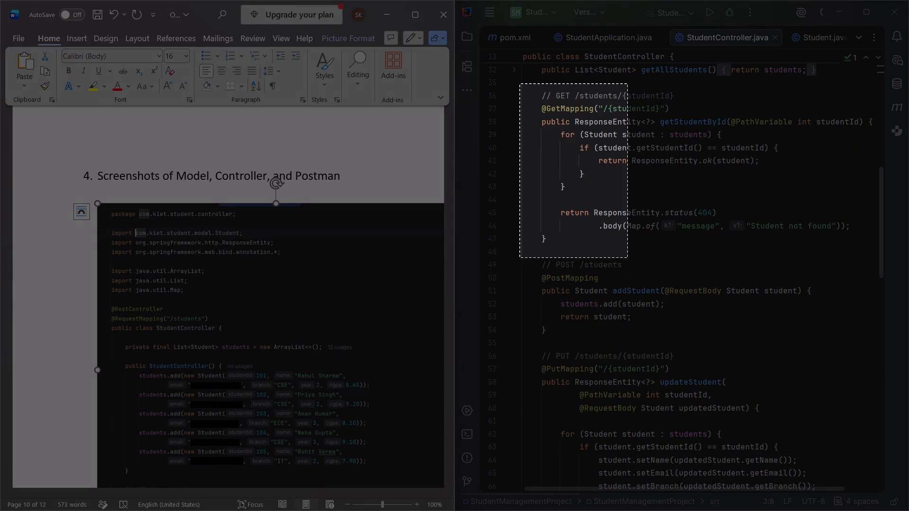
drag(712, 404, 894, 495)
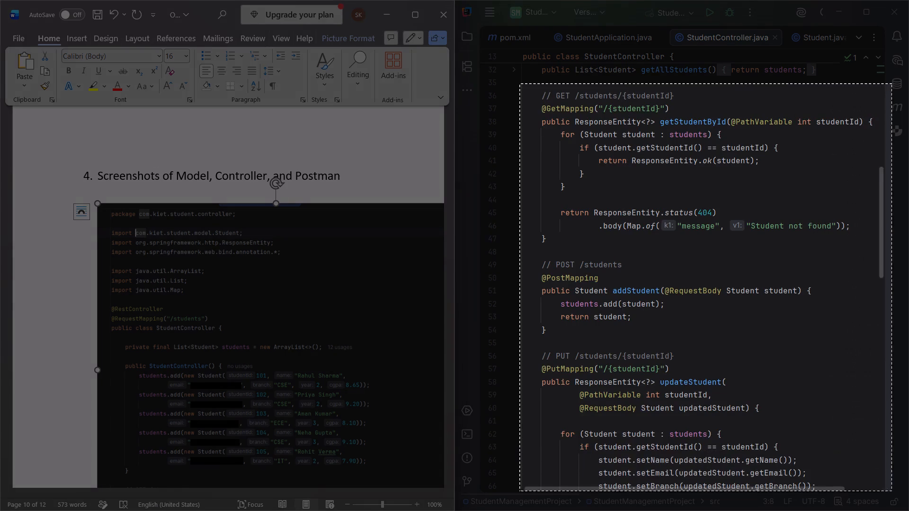
drag(894, 495, 892, 510)
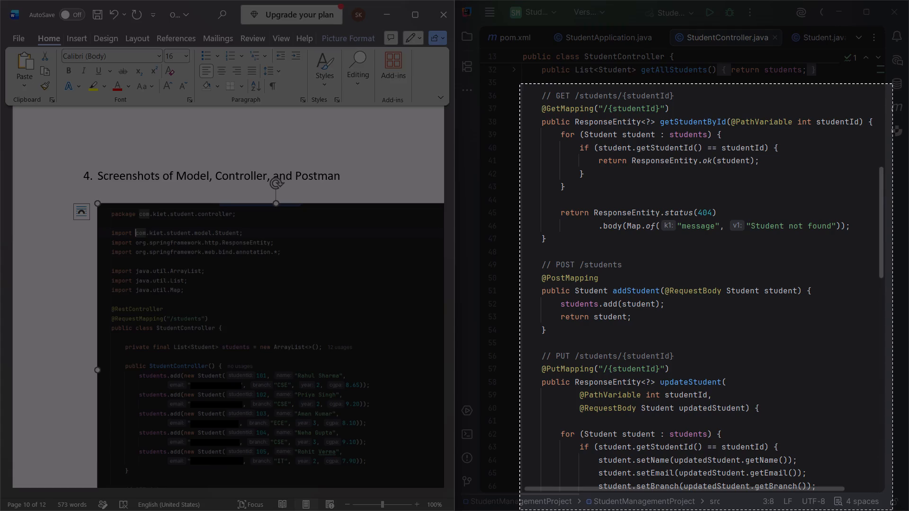
key(ctrl+c)
Paste the copied StudentController snip on the empty line below the first controller screenshot in the Word document.
scroll(388, 273, down, 1)
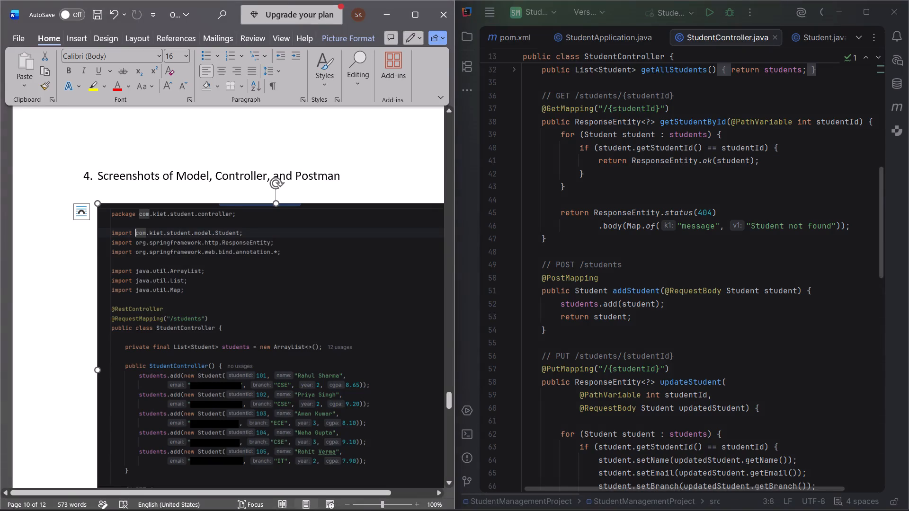
scroll(388, 273, down, 1)
click(233, 259)
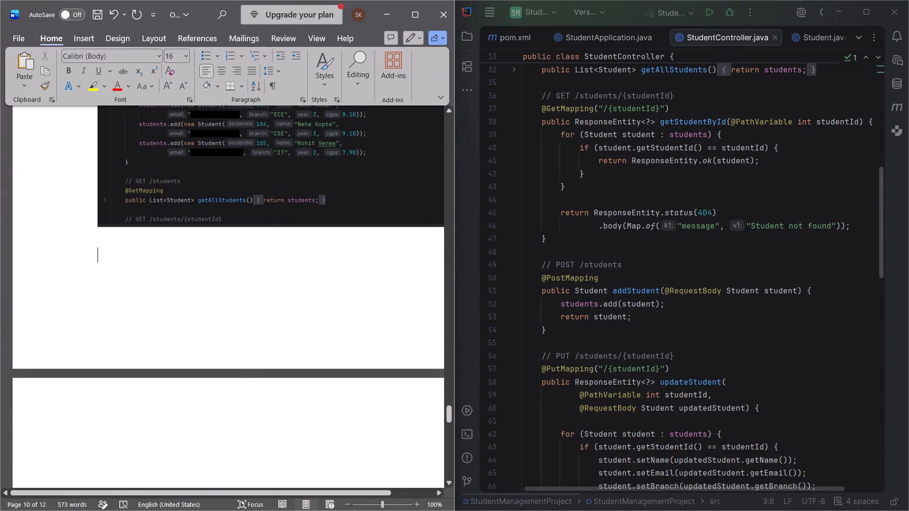
key(ctrl+v)
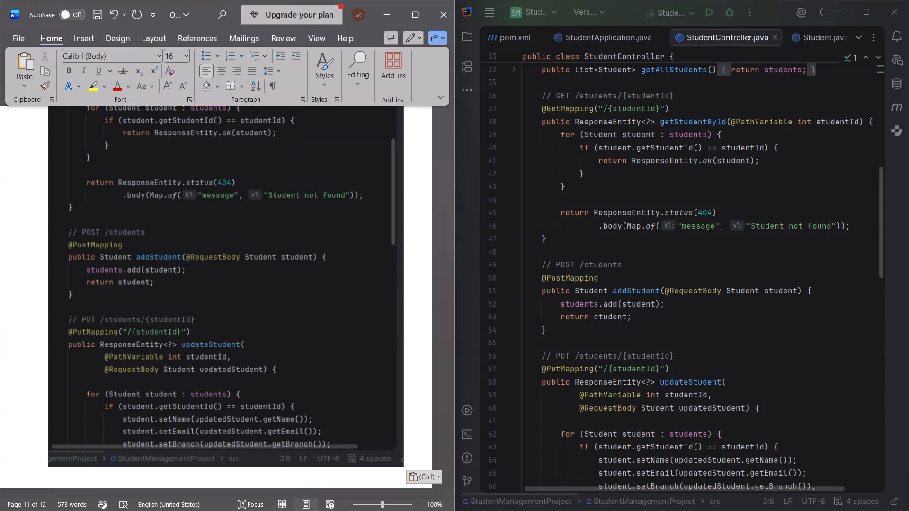
Snip the StudentController code from the rest of updateStudent through the start of searchStudents and paste it after the previous screenshot.
scroll(719, 379, down, 4)
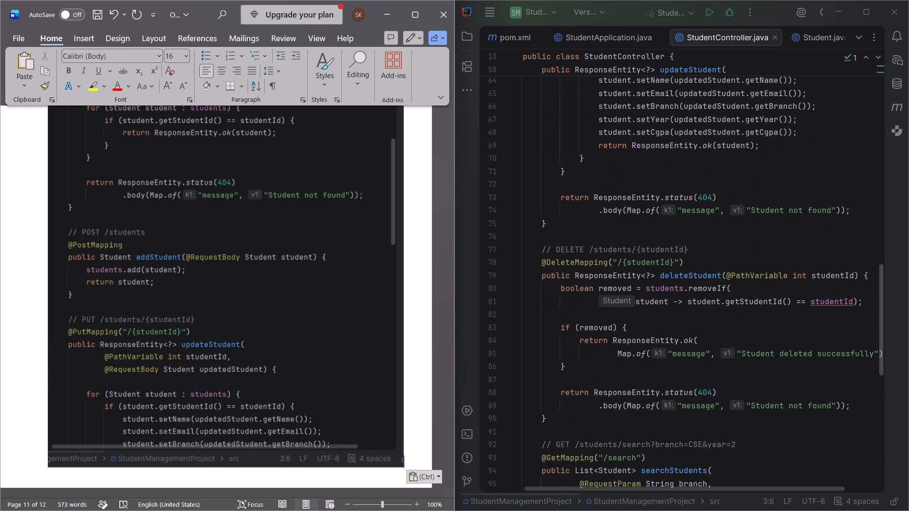
scroll(719, 379, down, 2)
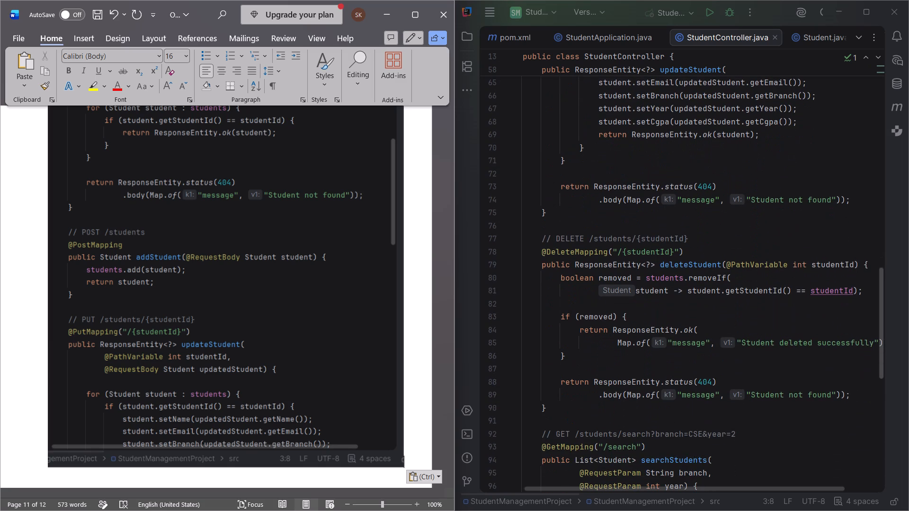
key(shift+super+s)
drag(505, 63, 676, 276)
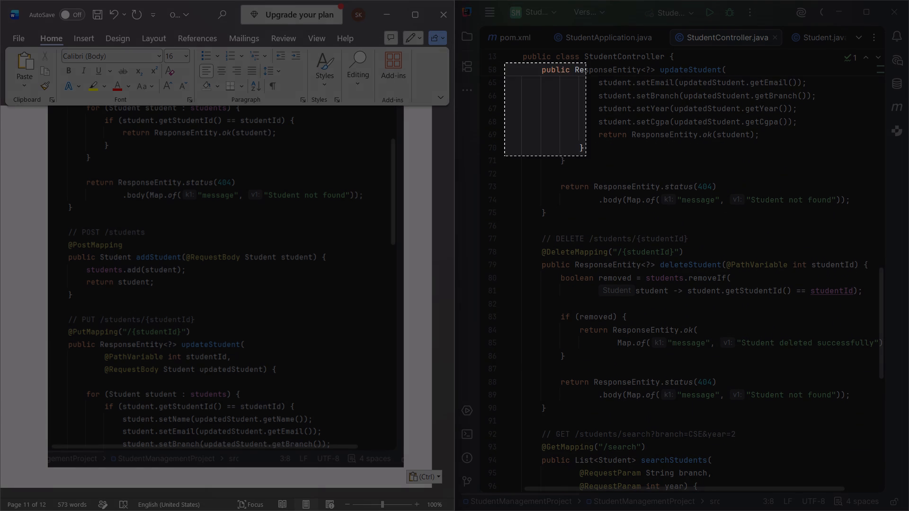
drag(676, 276, 908, 502)
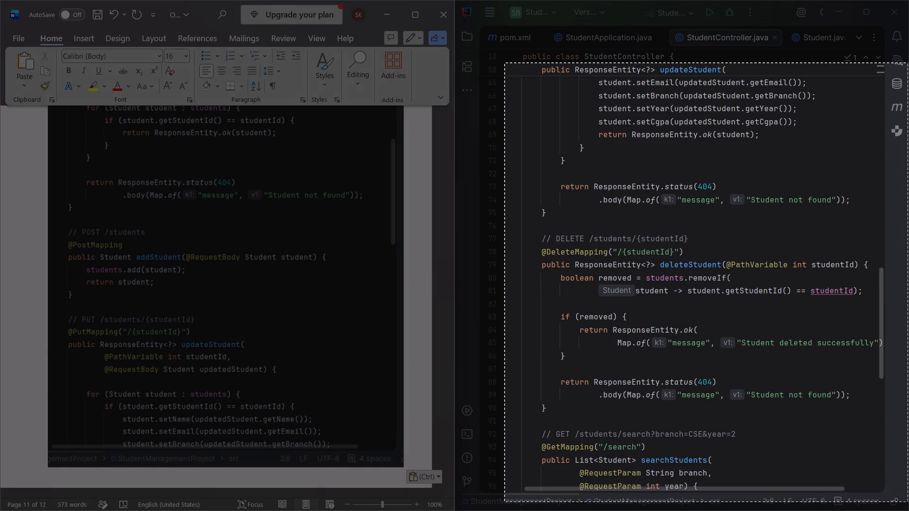
drag(908, 502, 908, 507)
key(ctrl+c)
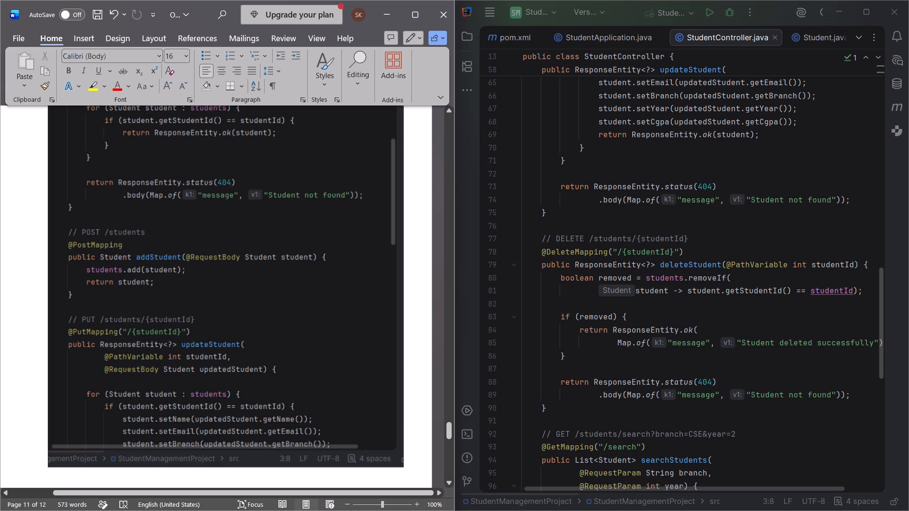
key(ctrl+v)
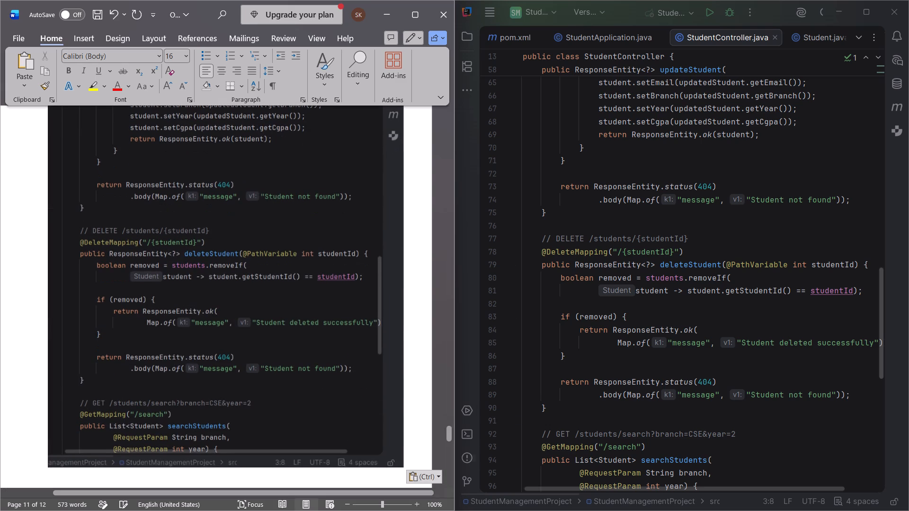
Snip the remaining StudentController code, from searchStudents through getToppers to the class end, and paste it after the previous screenshot.
scroll(760, 424, down, 3)
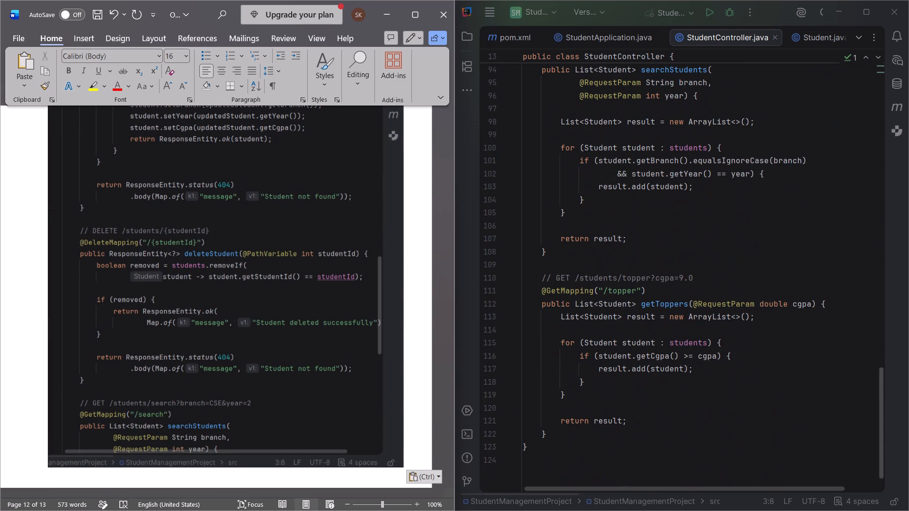
scroll(760, 424, down, 1)
key(shift+super+s)
drag(503, 51, 667, 300)
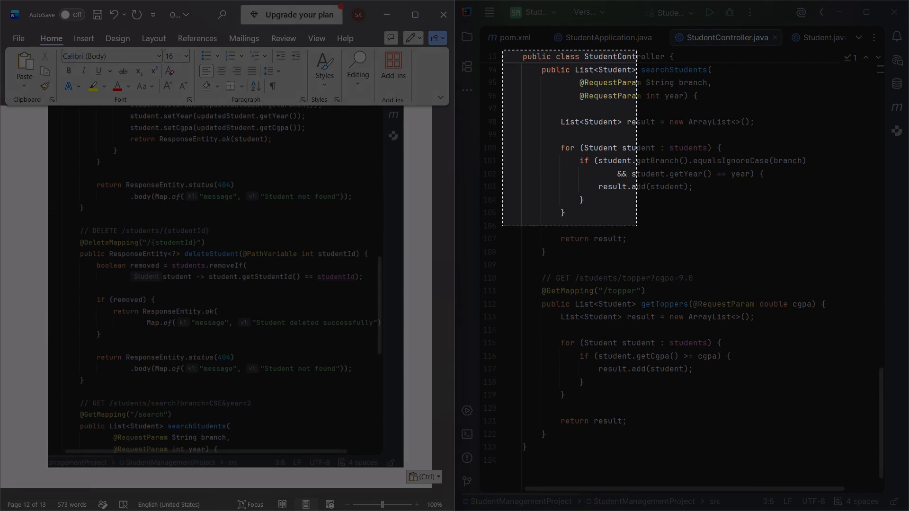
drag(667, 300, 908, 510)
key(ctrl+c)
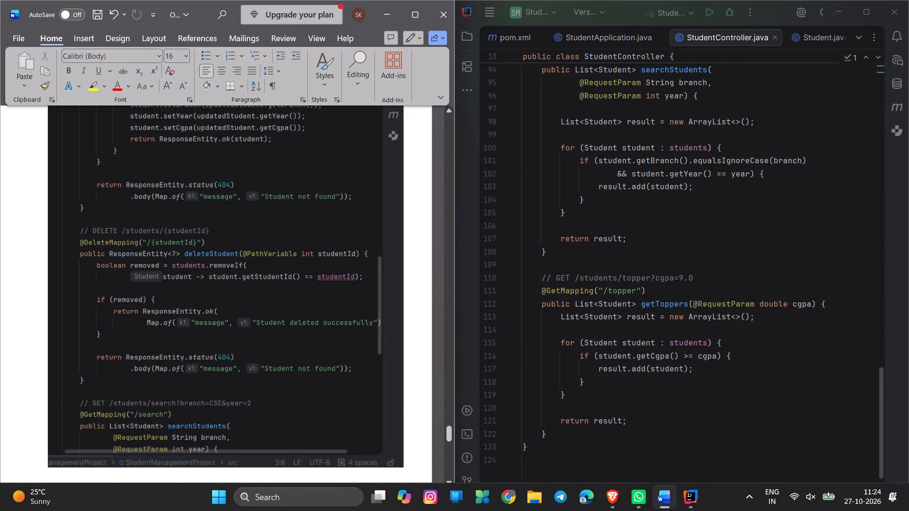
key(ctrl+v)
Bring up StudentApplication.java in the IntelliJ editor with the project tree hidden.
scroll(655, 424, down, 1)
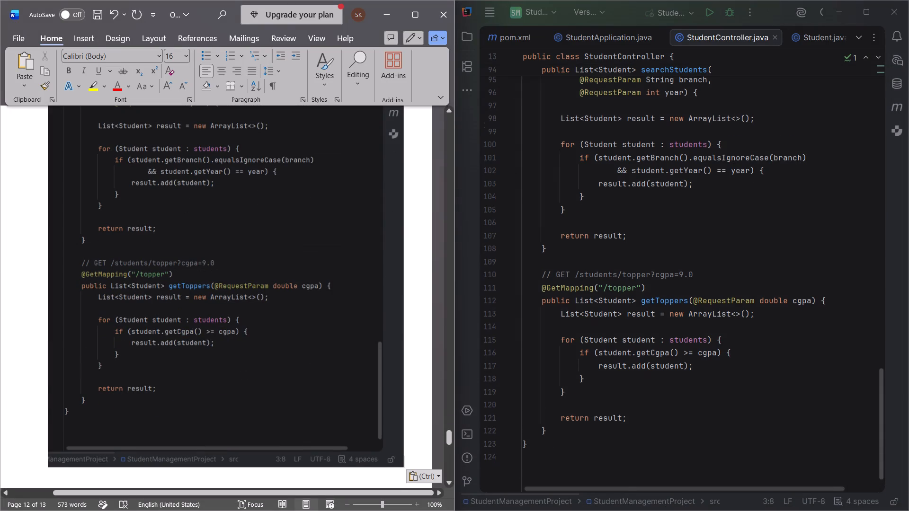
scroll(655, 424, down, 1)
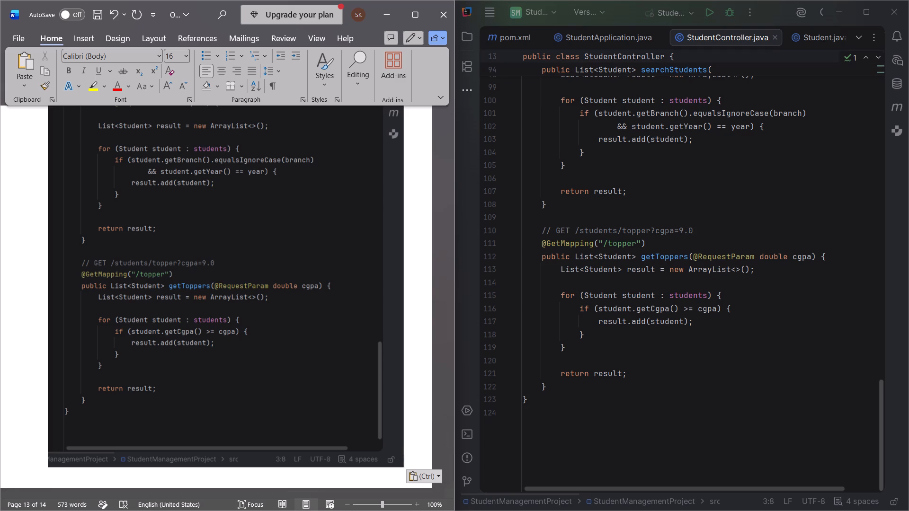
click(471, 42)
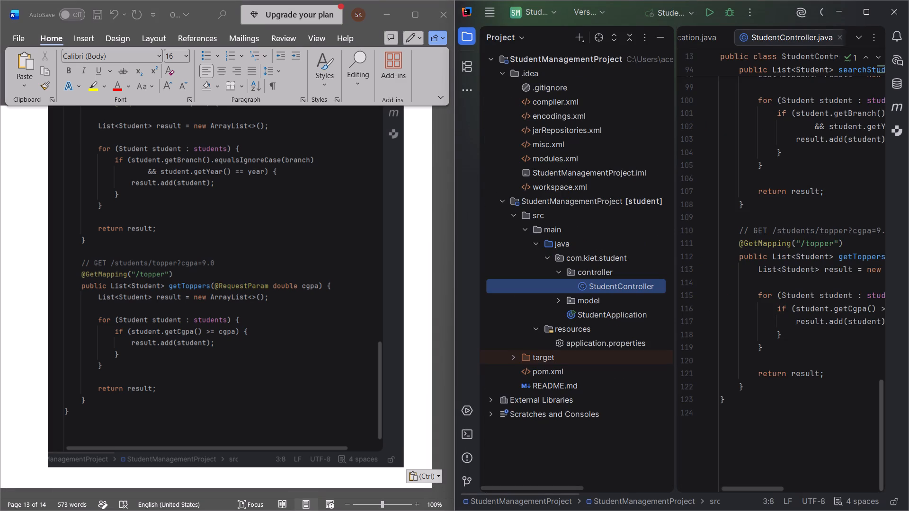
click(564, 305)
click(587, 310)
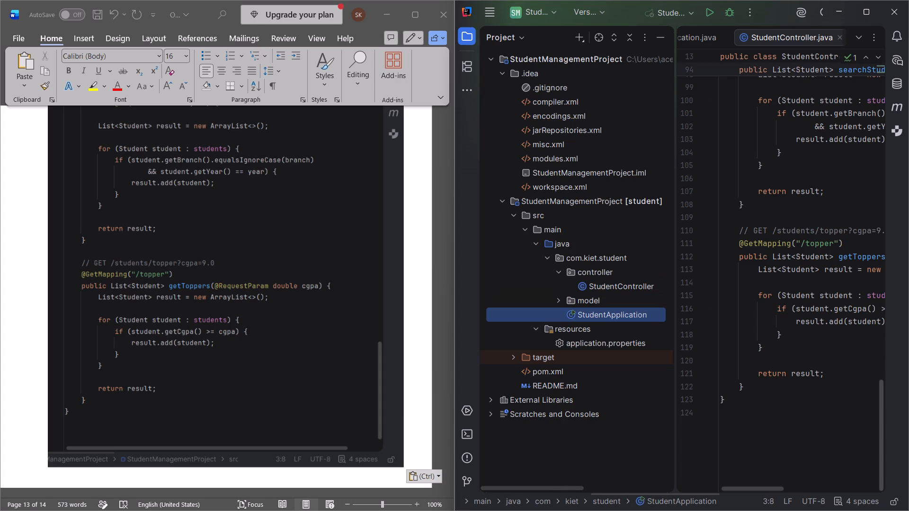
click(696, 40)
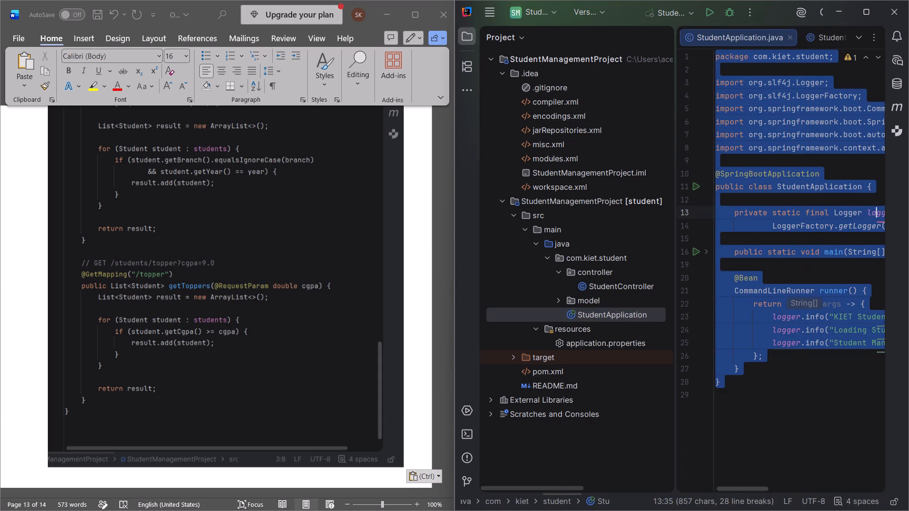
click(661, 34)
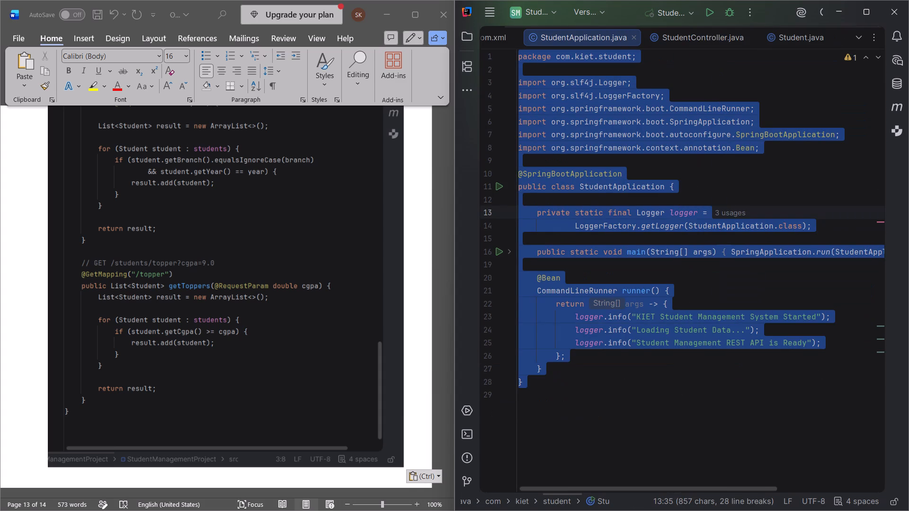
Clear the text selection in StudentApplication.java, then capture and copy a snip of the editor showing the whole class.
click(660, 383)
key(shift+super+s)
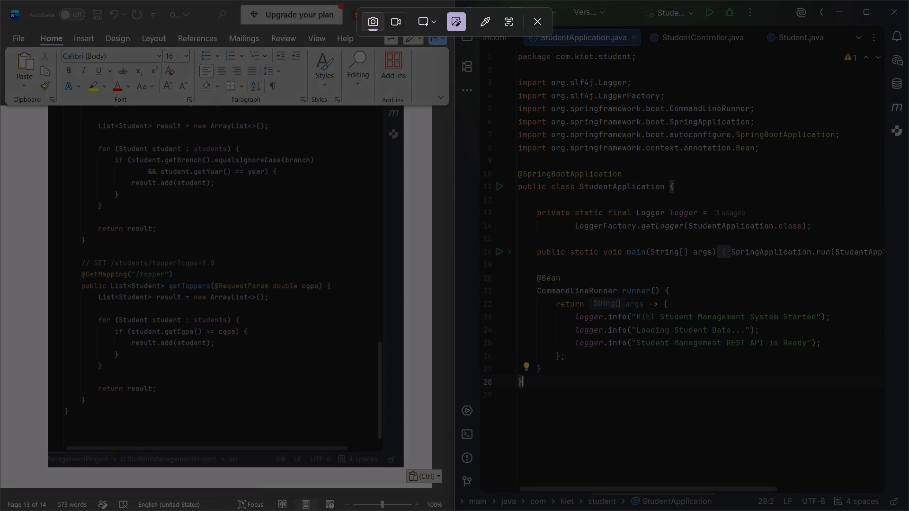
drag(903, 504, 746, 356)
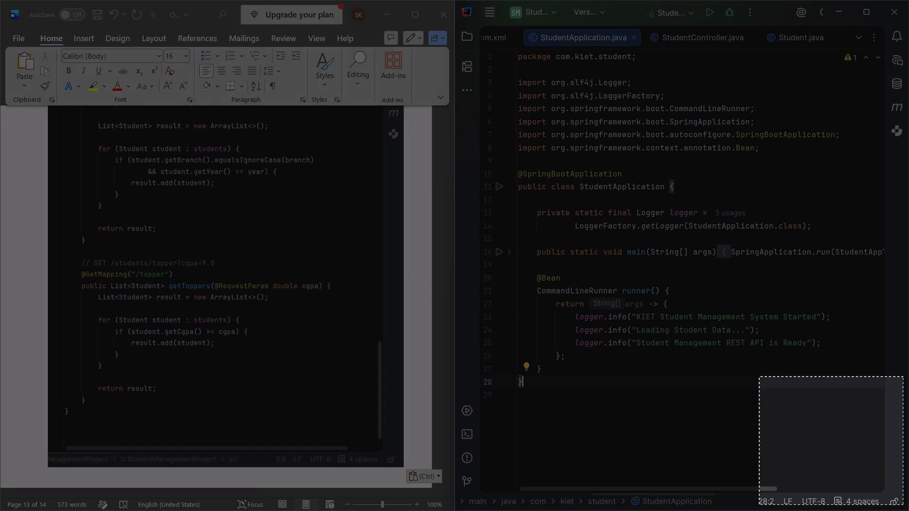
drag(746, 356, 492, 66)
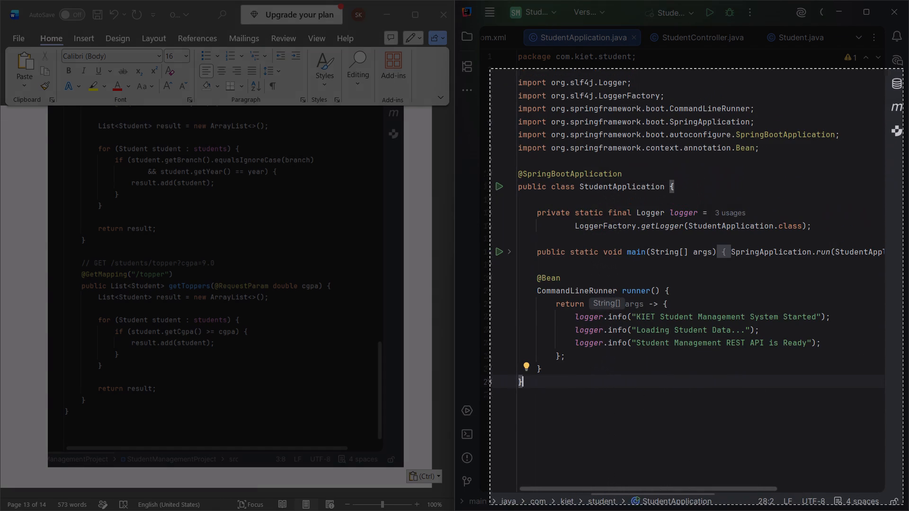
drag(492, 66, 472, 0)
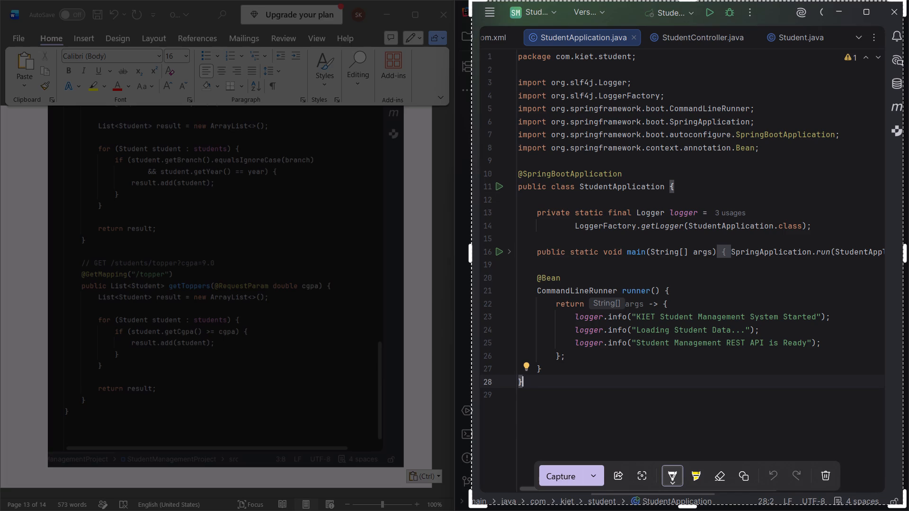
key(ctrl+c)
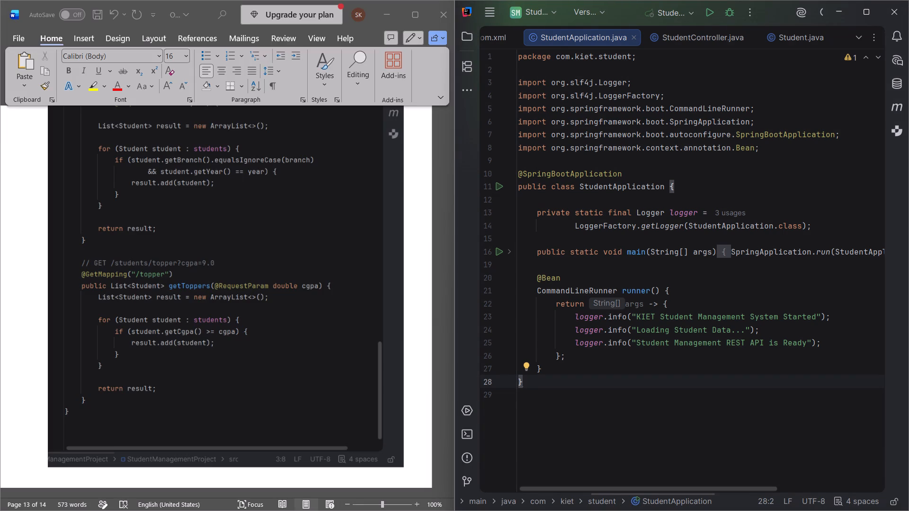
Add two blank lines below the last controller screenshot in Word and paste the StudentApplication snip there.
scroll(411, 463, down, 1)
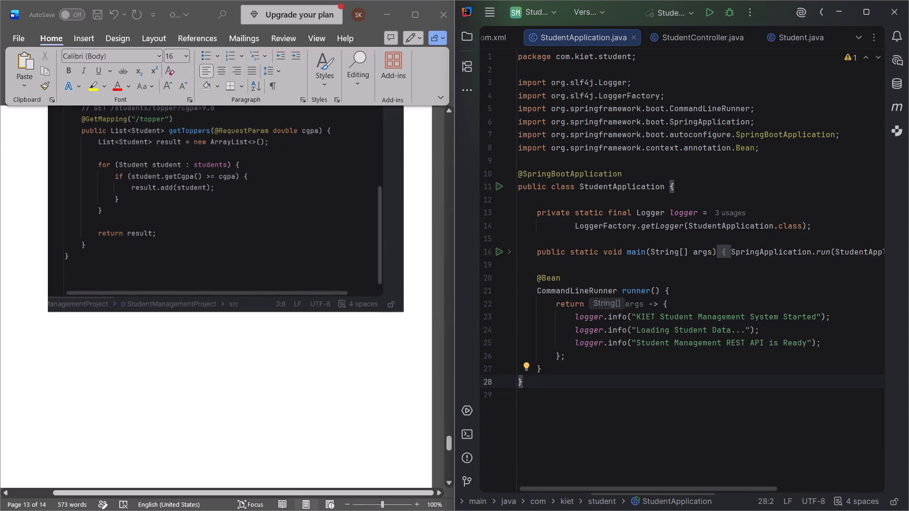
click(197, 332)
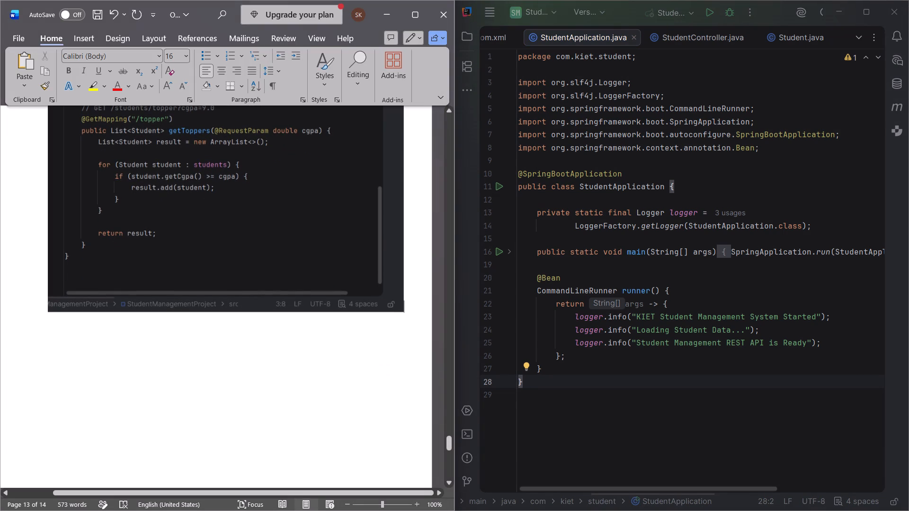
key(Return)
key(Return)
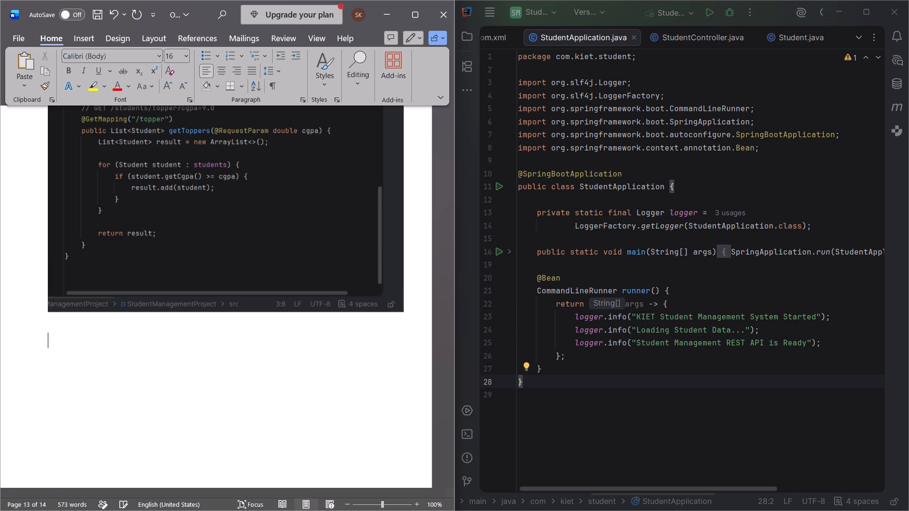
key(ctrl+v)
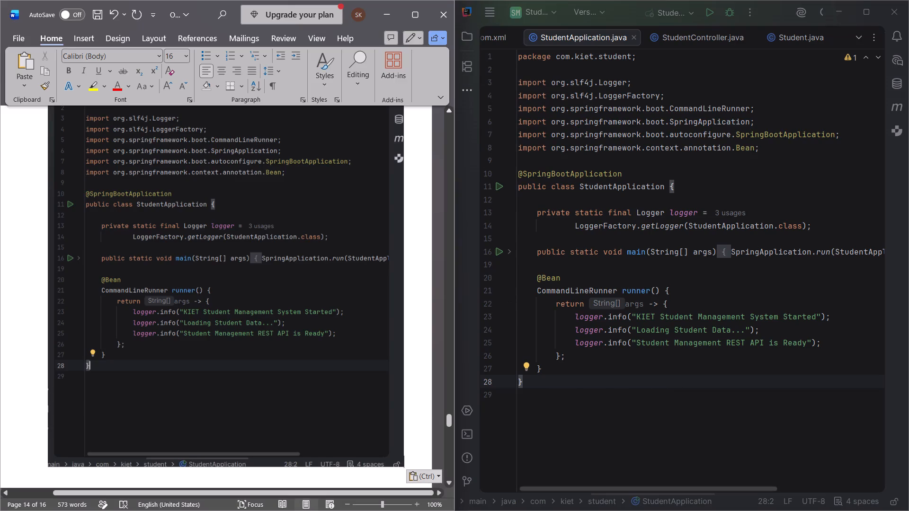
scroll(363, 174, up, 10)
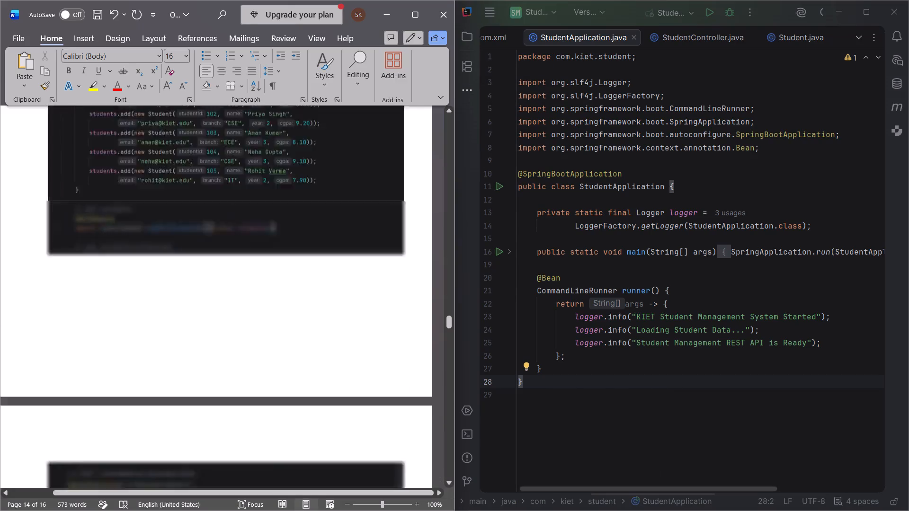
Review the pasted StudentController code screenshots under the "Screenshots of Model, Controller, and Postman" heading in the Word document.
scroll(363, 174, down, 8)
scroll(363, 174, up, 6)
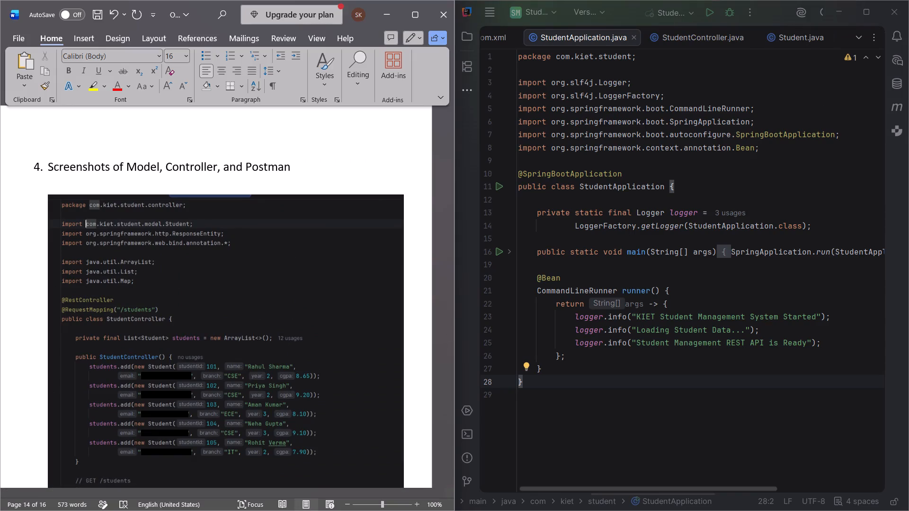
scroll(294, 309, down, 11)
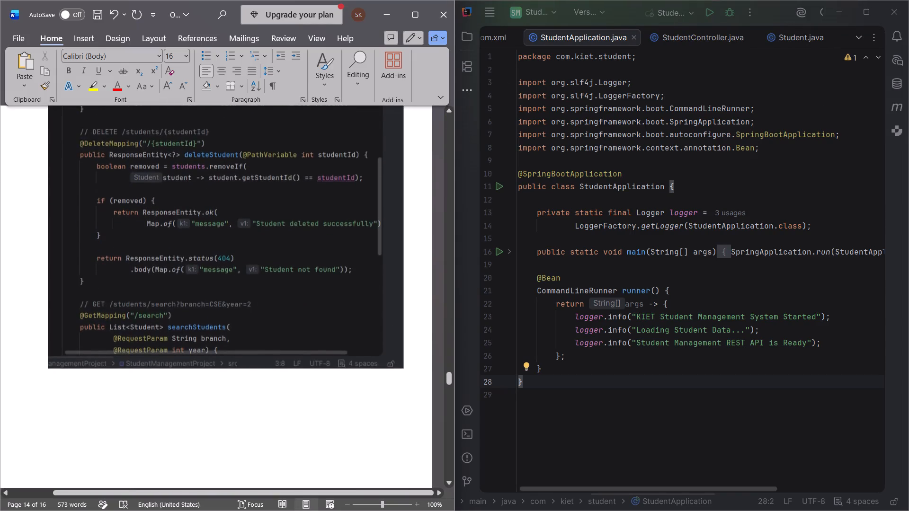
scroll(294, 309, down, 2)
click(140, 262)
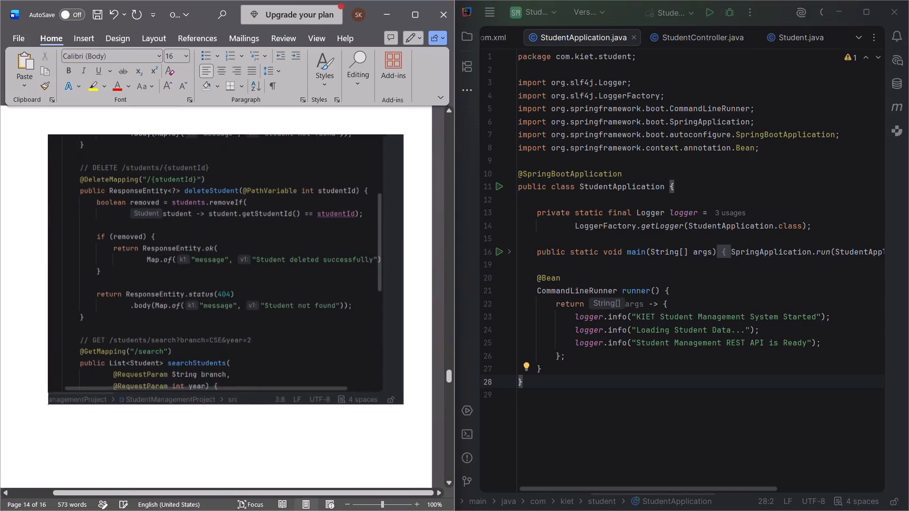
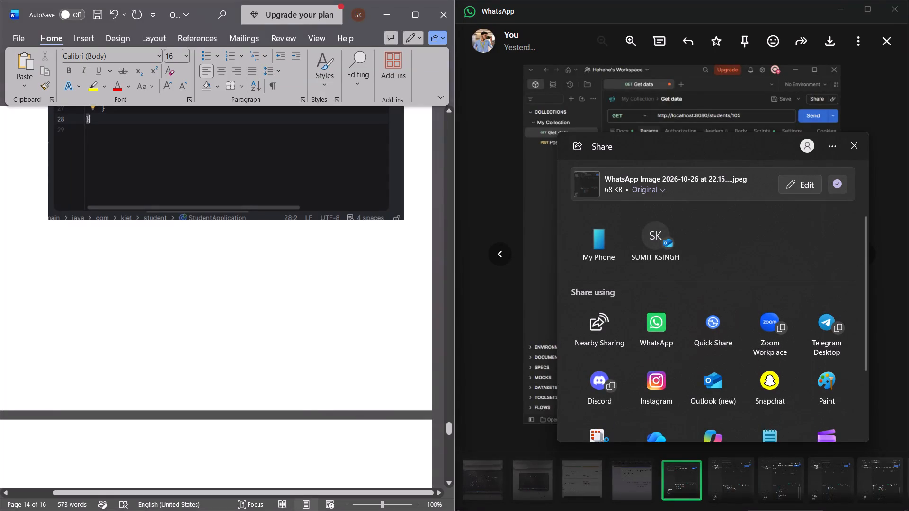
key(ctrl+v)
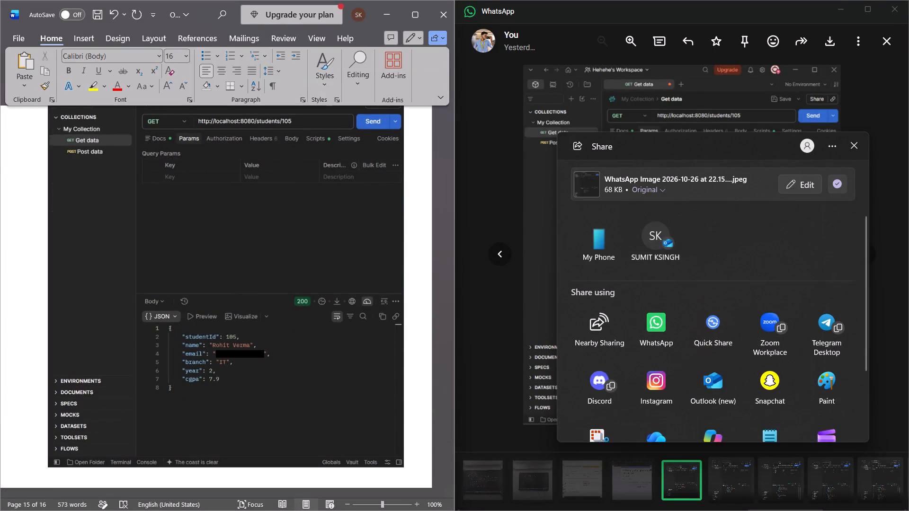
click(529, 229)
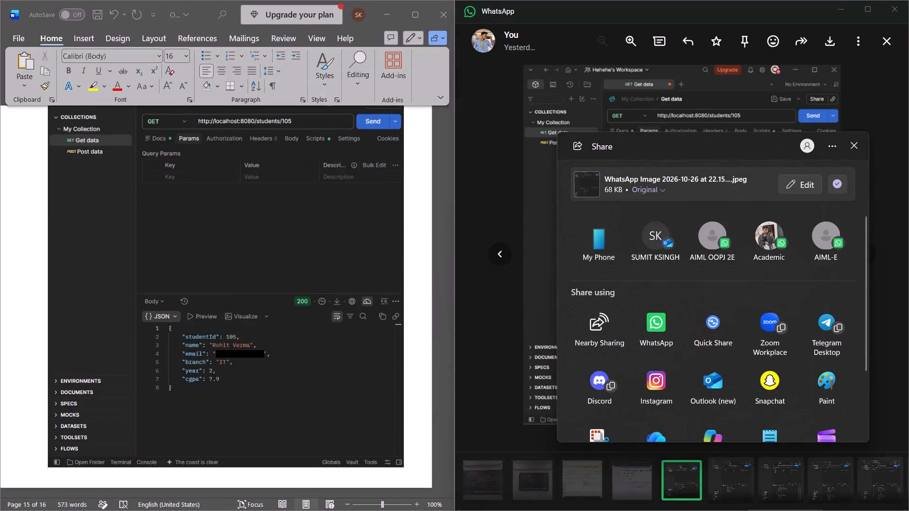
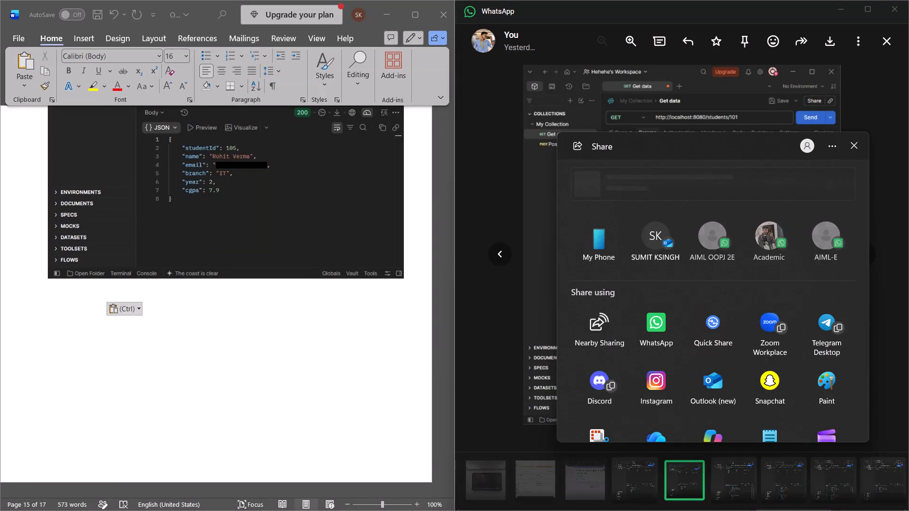
click(830, 184)
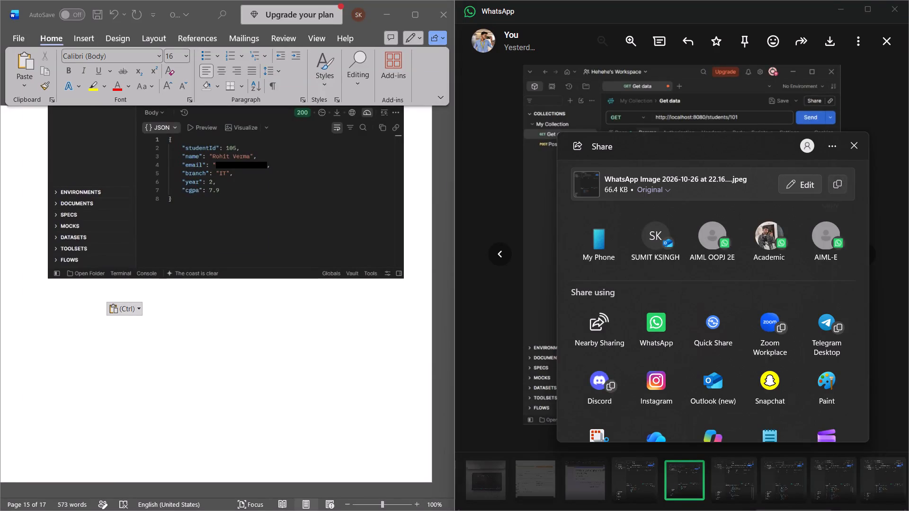
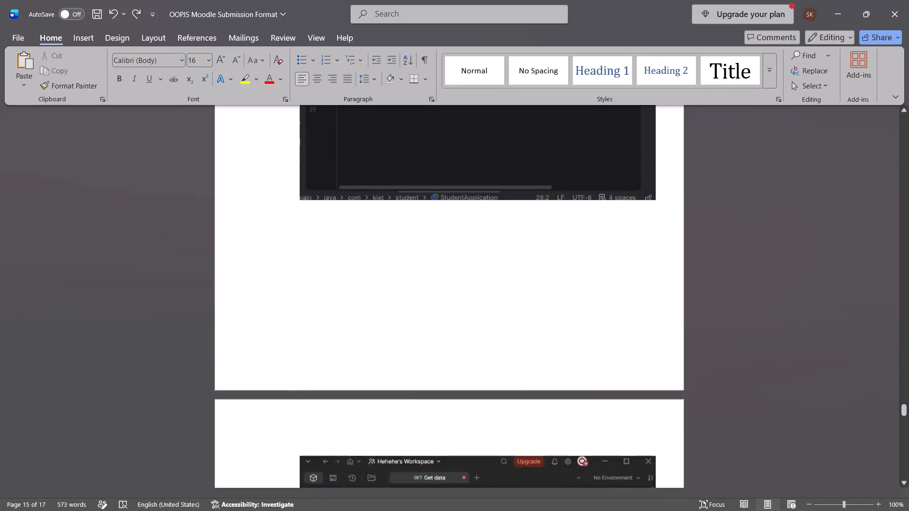
Undo the last two document edits from below the students/105 Postman screenshot, and return to the end of the StudentApplication snip.
scroll(438, 216, up, 1)
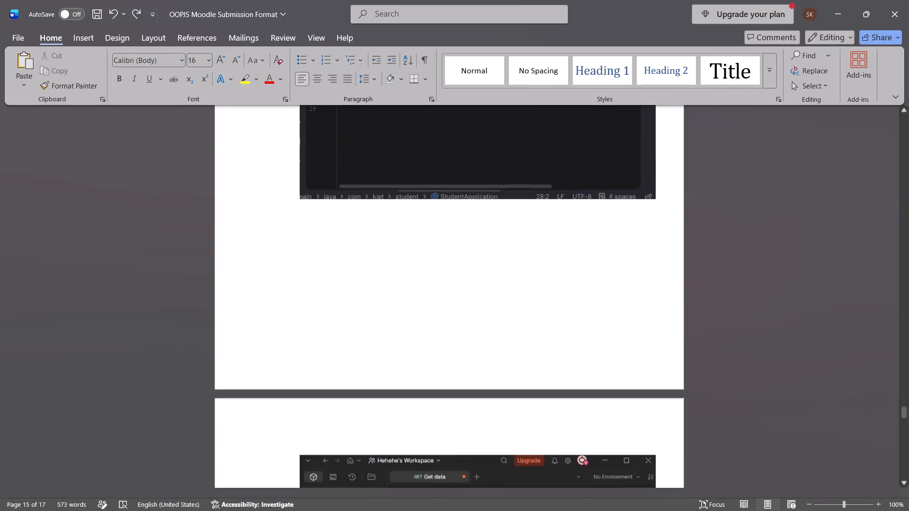
scroll(438, 216, down, 3)
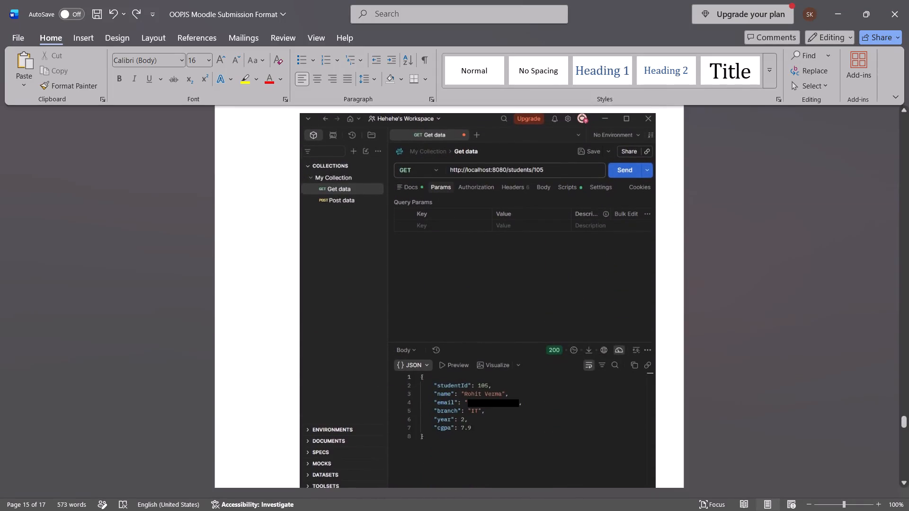
click(651, 268)
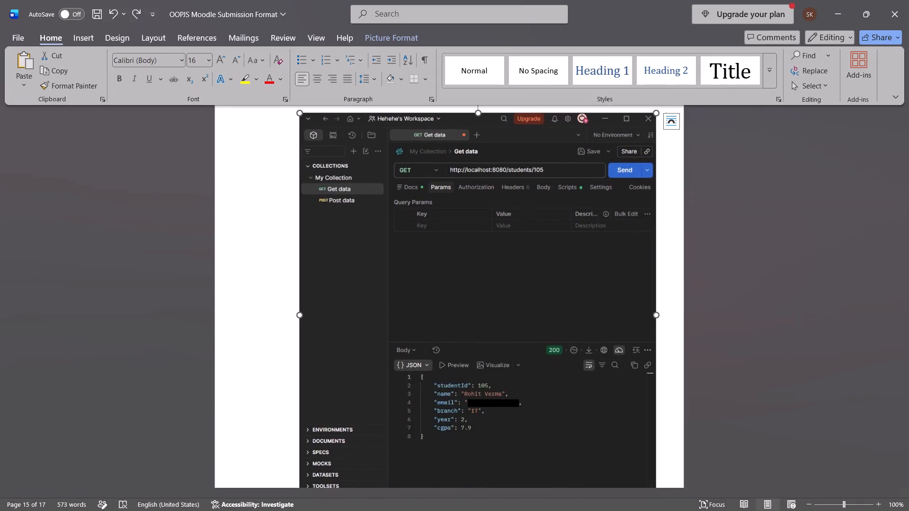
scroll(594, 273, down, 2)
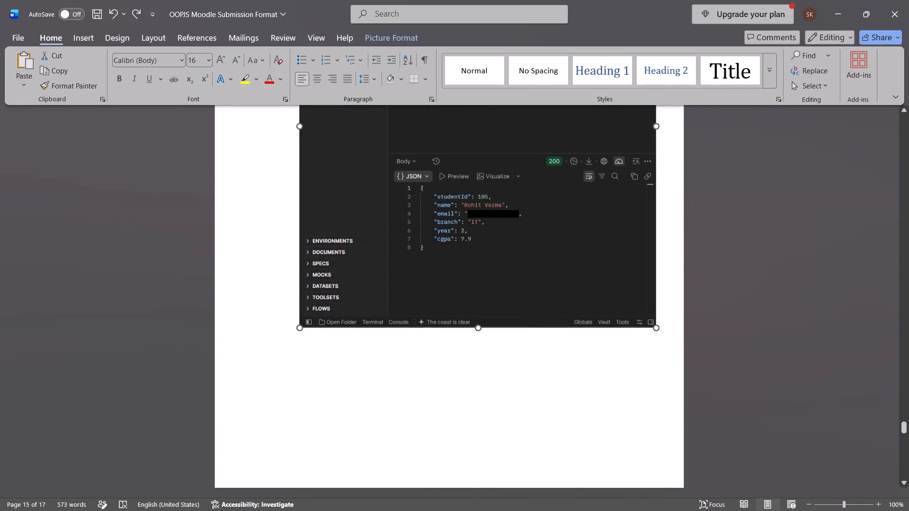
click(574, 358)
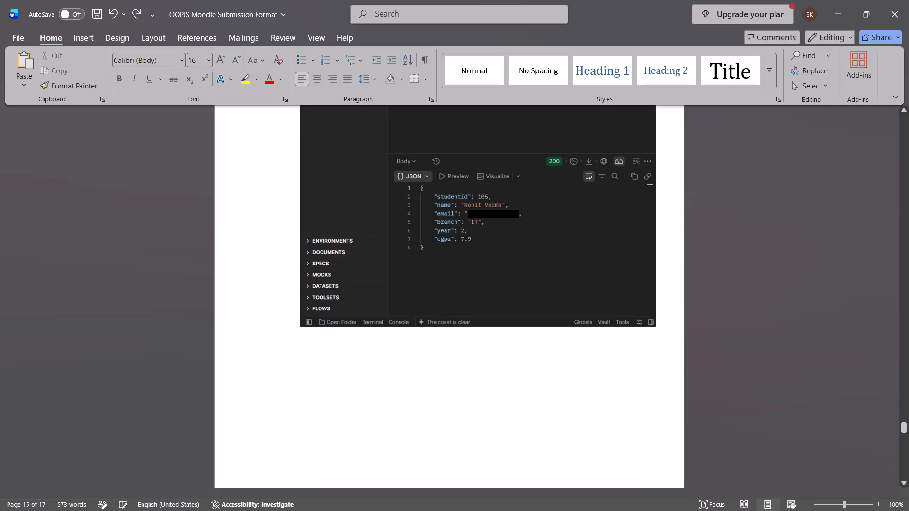
click(559, 256)
key(ctrl+z)
key(ctrl+z)
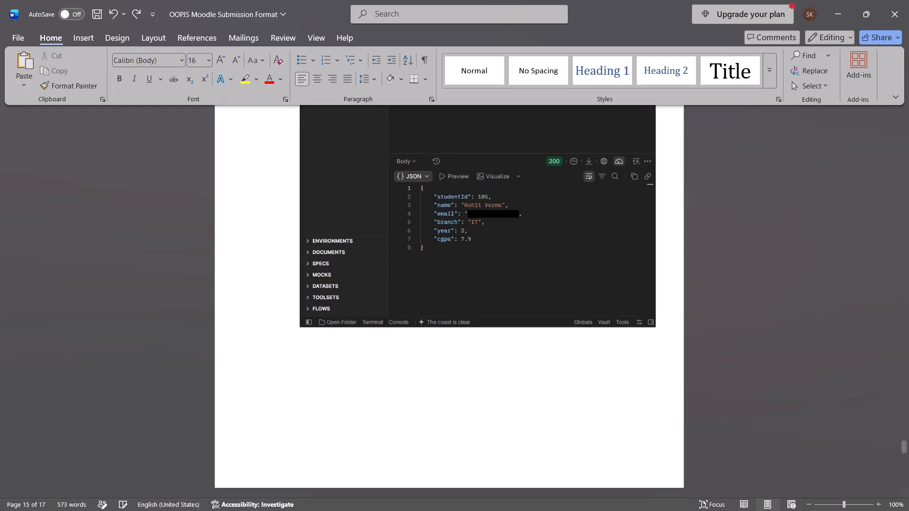
scroll(559, 256, up, 1)
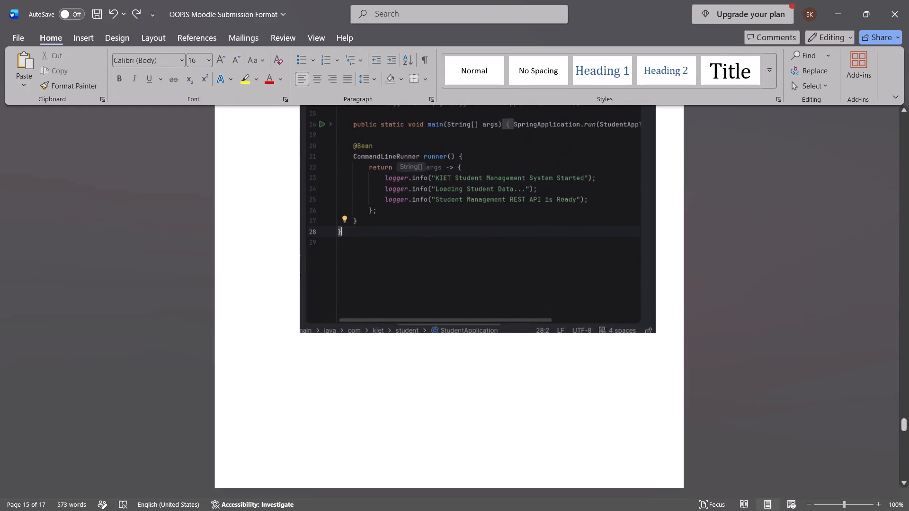
scroll(559, 256, up, 1)
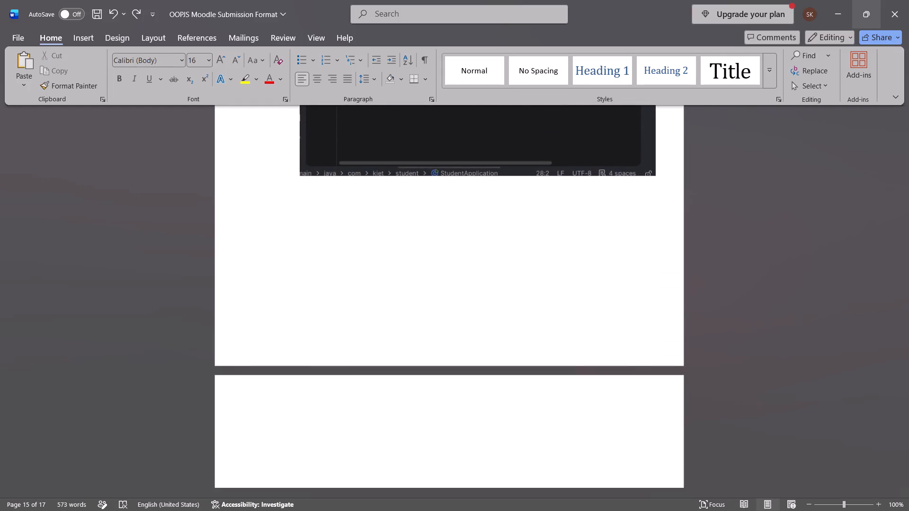
Restore the Word window to its smaller size and open File Explorer.
click(865, 14)
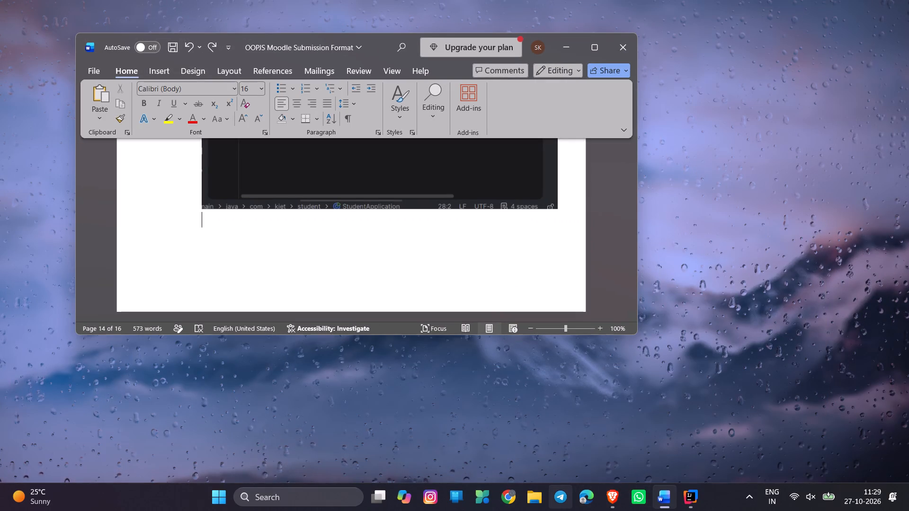
click(541, 497)
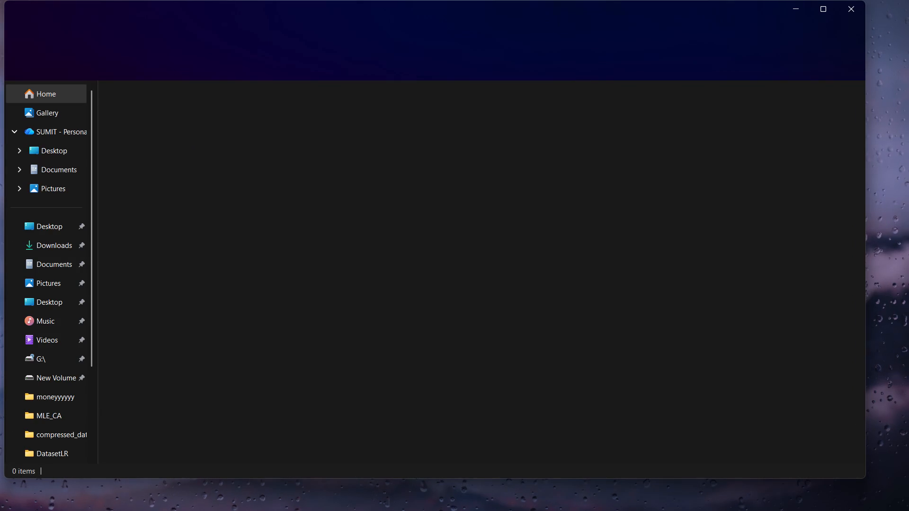
Arrange File Explorer side by side with the Word submission document, with File Explorer on the left half.
drag(325, 14, 300, 106)
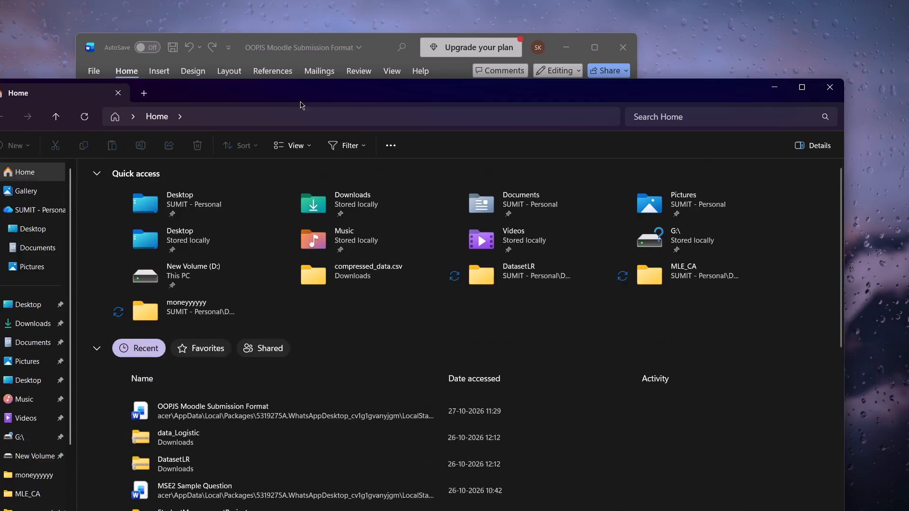
drag(300, 106, 307, 31)
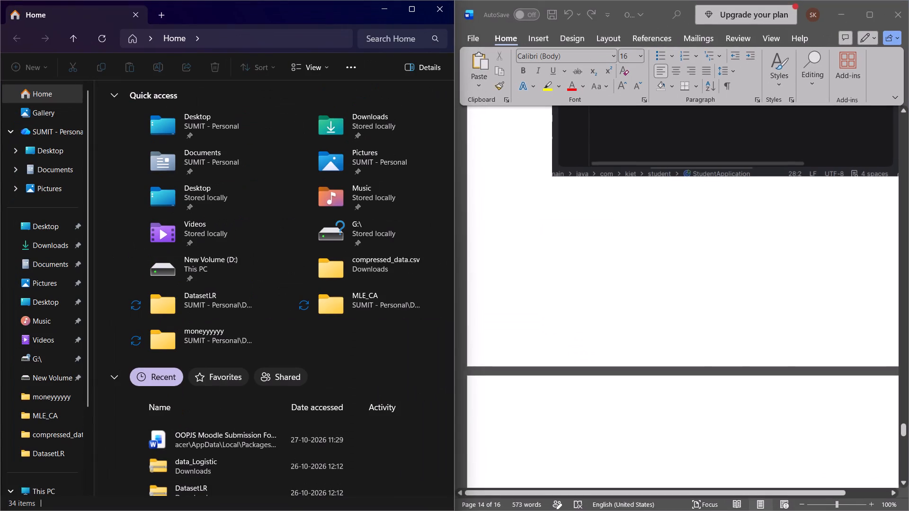
Open the Gallery in File Explorer to show the saved October 2026 screenshots beside the Word document.
scroll(651, 201, up, 2)
scroll(651, 201, down, 1)
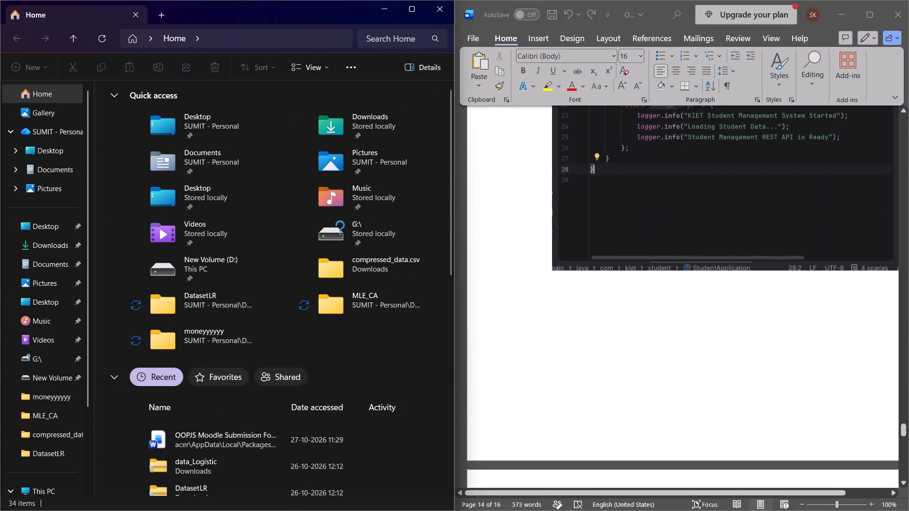
scroll(651, 201, down, 1)
click(34, 108)
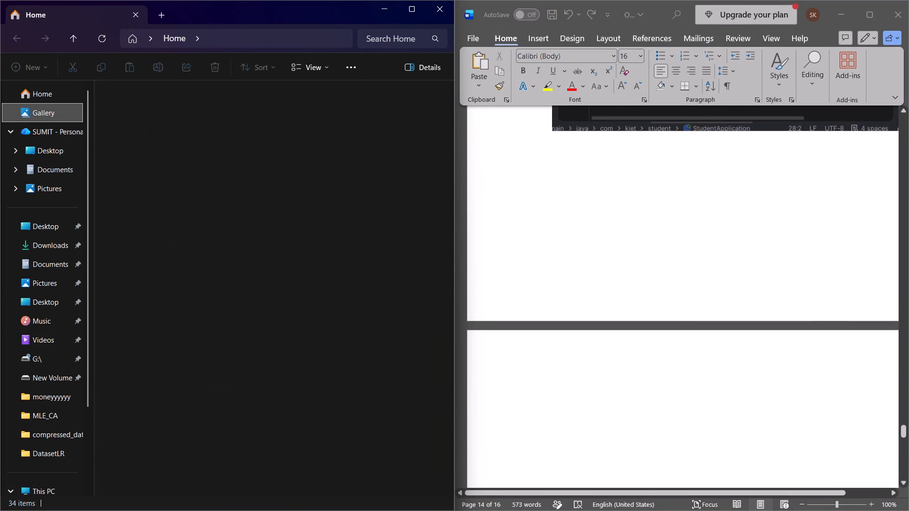
scroll(722, 161, left, 3)
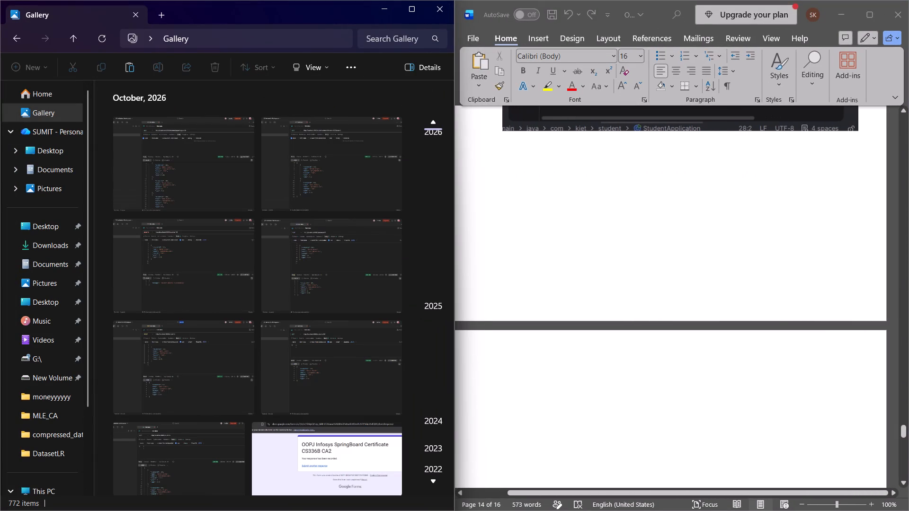
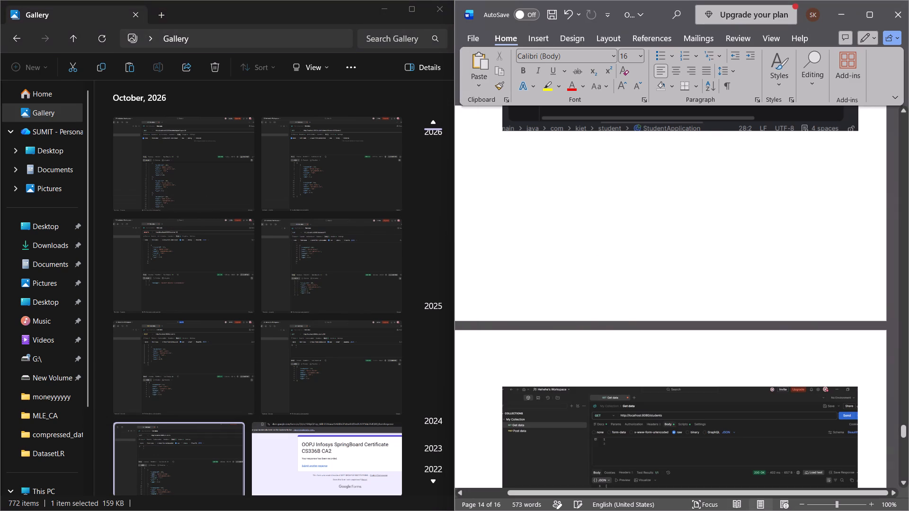
Insert the six Postman screenshots from the Gallery's top three October 2026 rows into the Word document, below the StudentApplication code screenshot.
drag(191, 398, 554, 277)
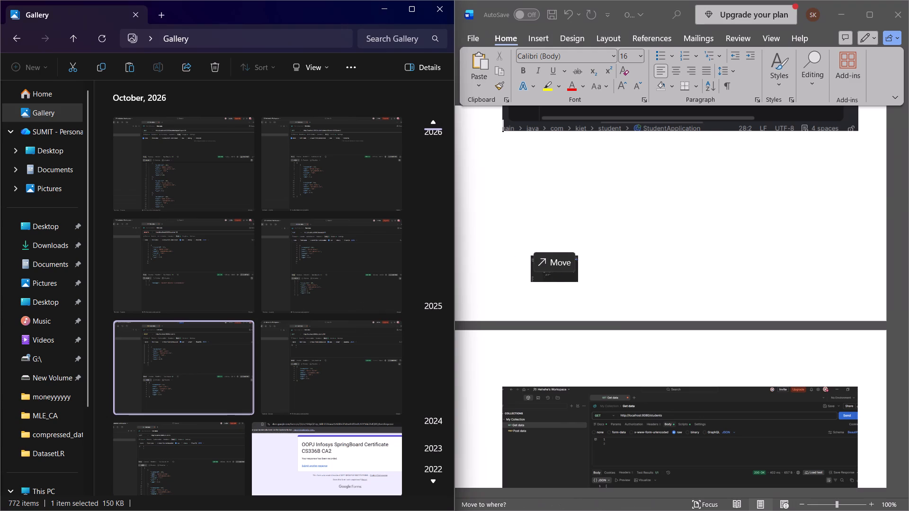
drag(554, 277, 562, 276)
drag(363, 353, 421, 327)
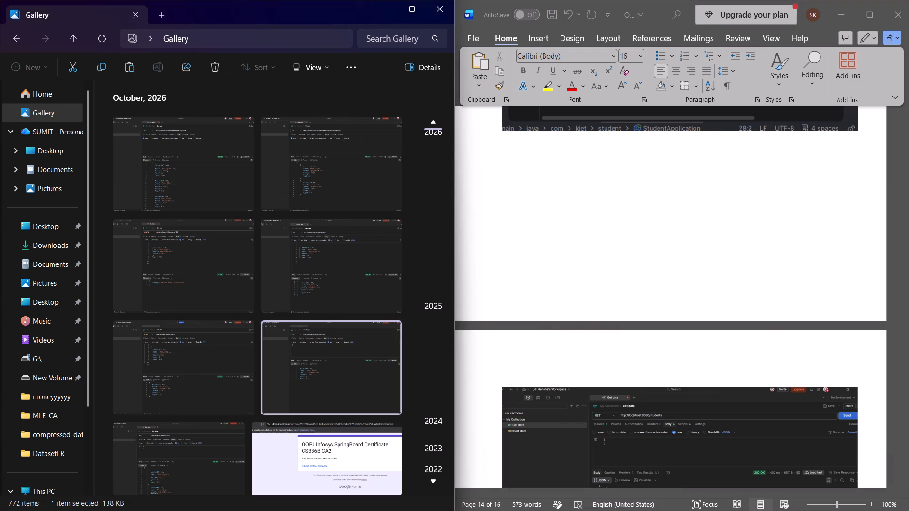
drag(421, 327, 603, 251)
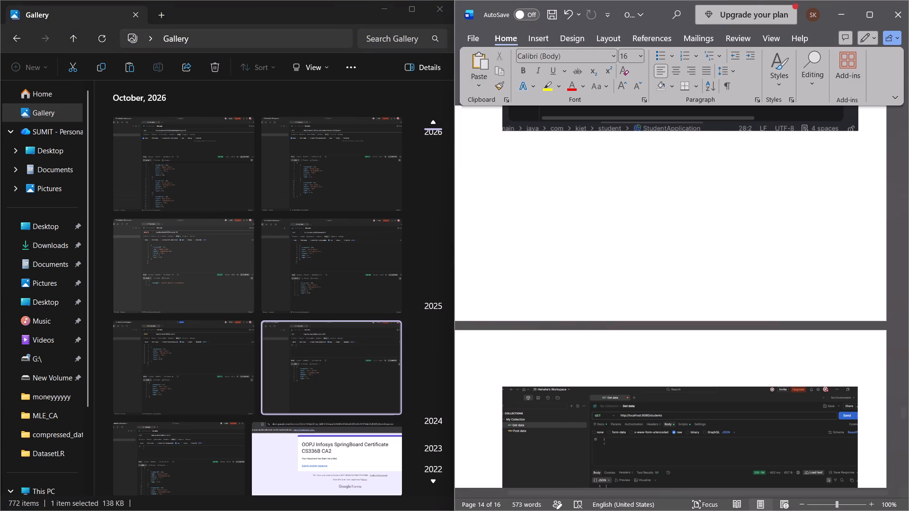
drag(203, 285, 650, 211)
drag(331, 271, 443, 247)
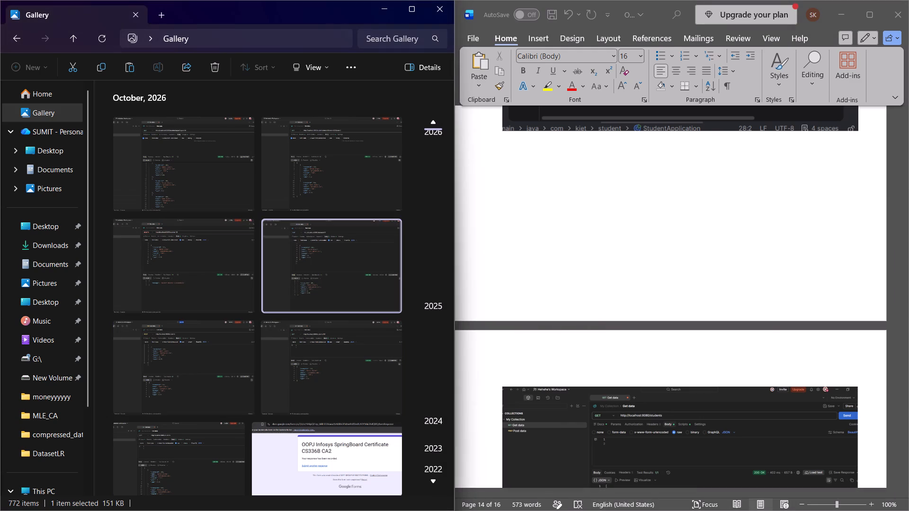
drag(443, 247, 647, 204)
drag(365, 174, 655, 184)
drag(199, 164, 606, 203)
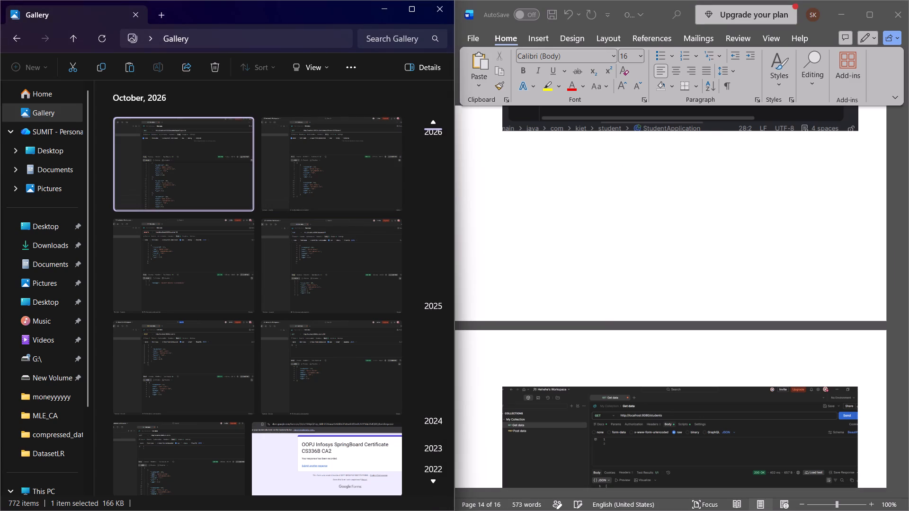
Check the placement and order of the inserted Postman screenshots between the StudentApplication screenshot and the IntelliJ project structure section.
scroll(606, 203, down, 6)
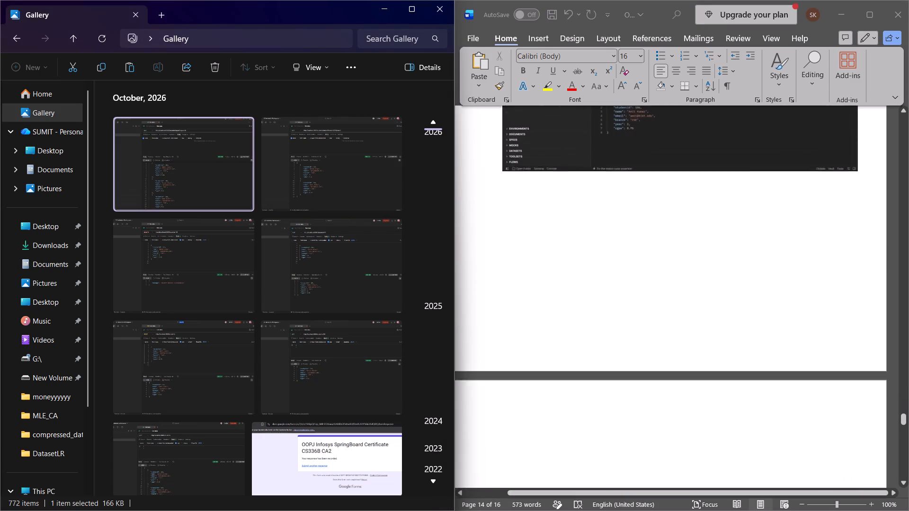
scroll(606, 203, down, 7)
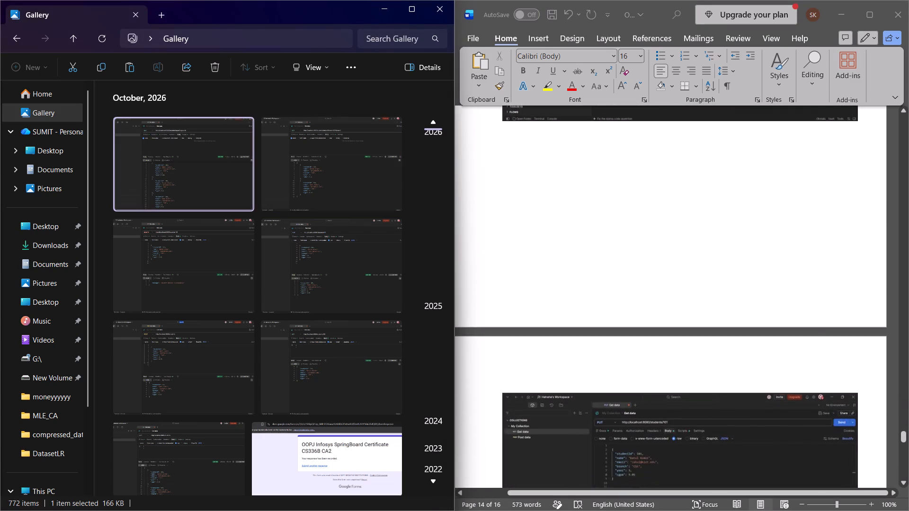
scroll(606, 203, down, 4)
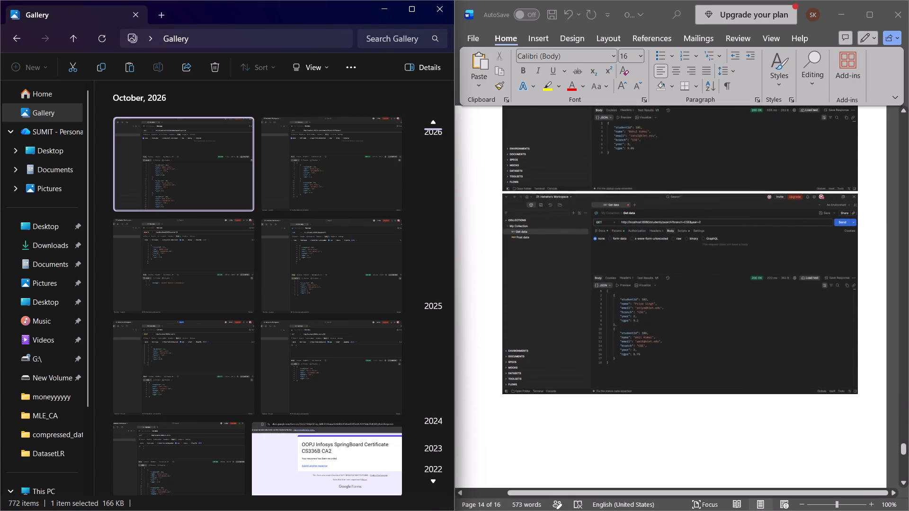
scroll(606, 203, down, 2)
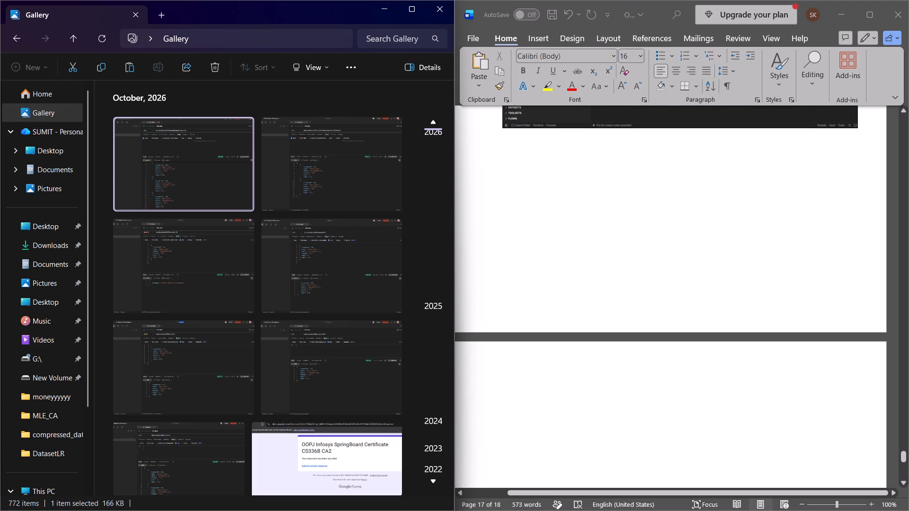
scroll(663, 214, up, 8)
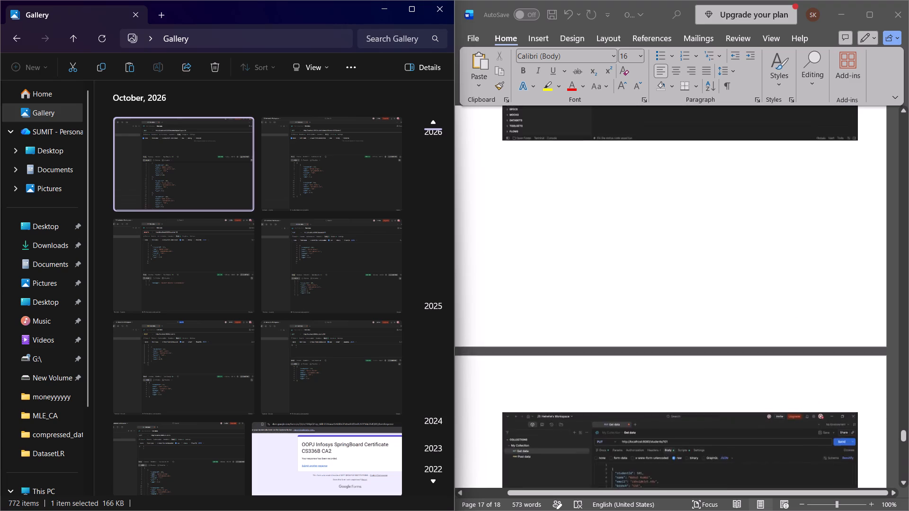
scroll(663, 214, up, 4)
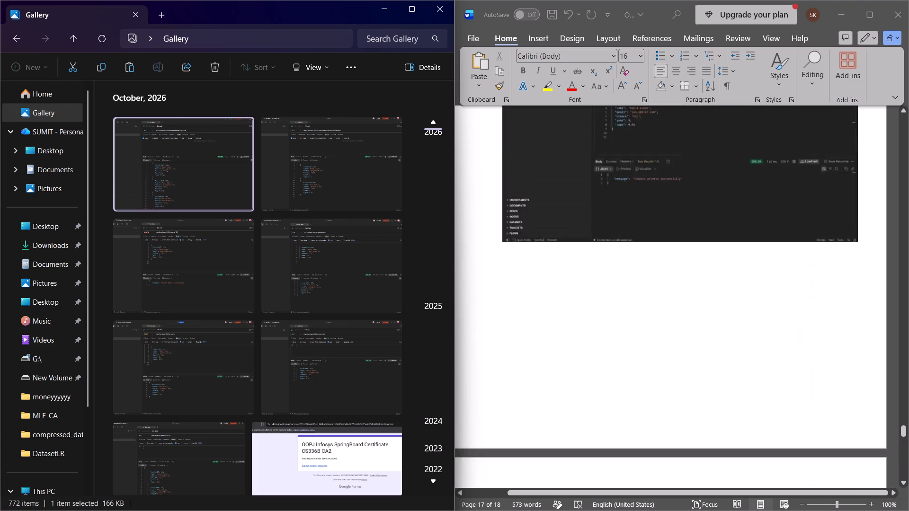
scroll(663, 214, up, 9)
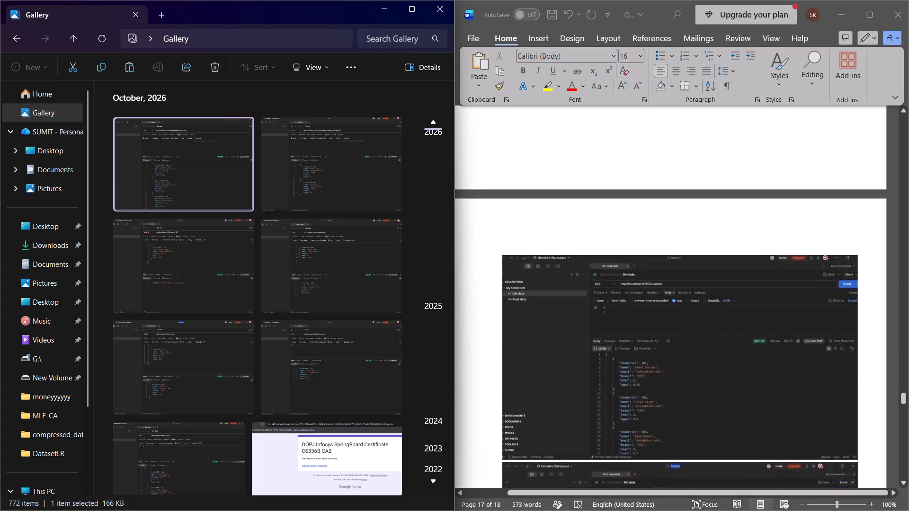
scroll(663, 214, up, 2)
scroll(663, 214, down, 8)
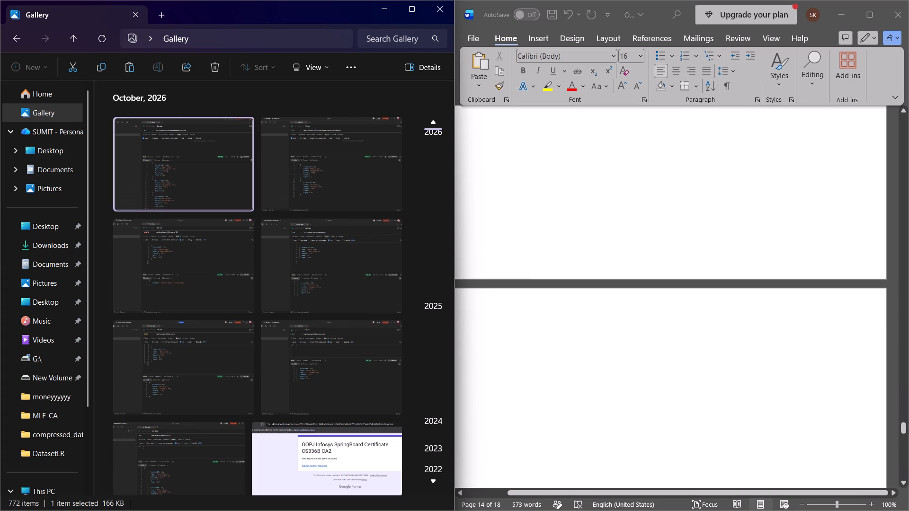
scroll(663, 214, down, 6)
scroll(663, 214, up, 2)
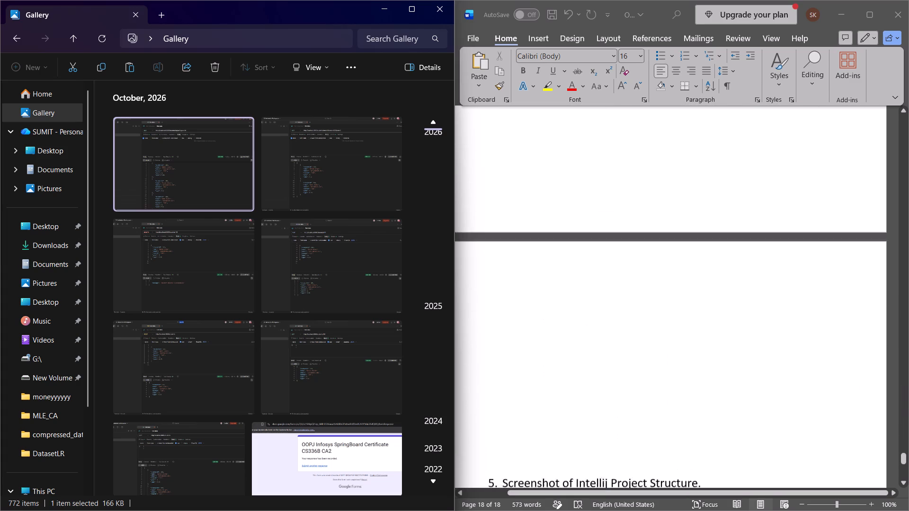
scroll(663, 214, up, 3)
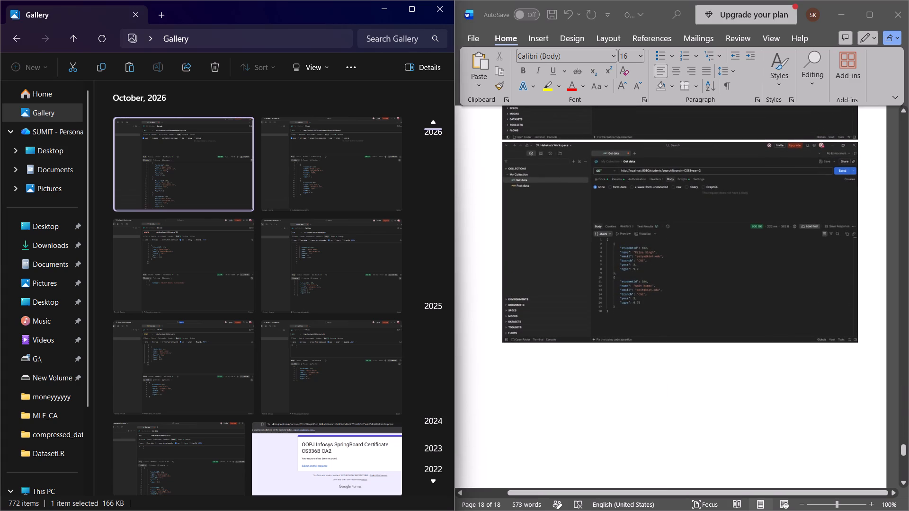
scroll(663, 214, up, 12)
scroll(663, 214, down, 3)
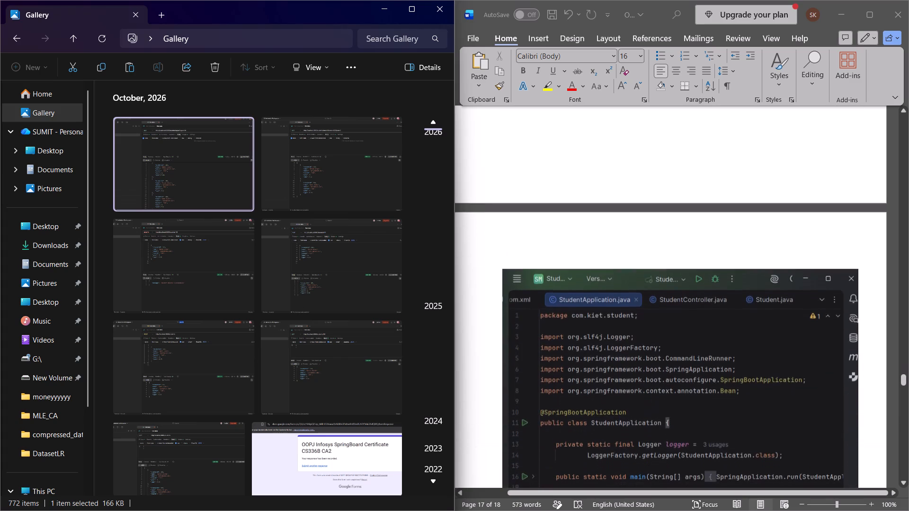
scroll(663, 214, down, 11)
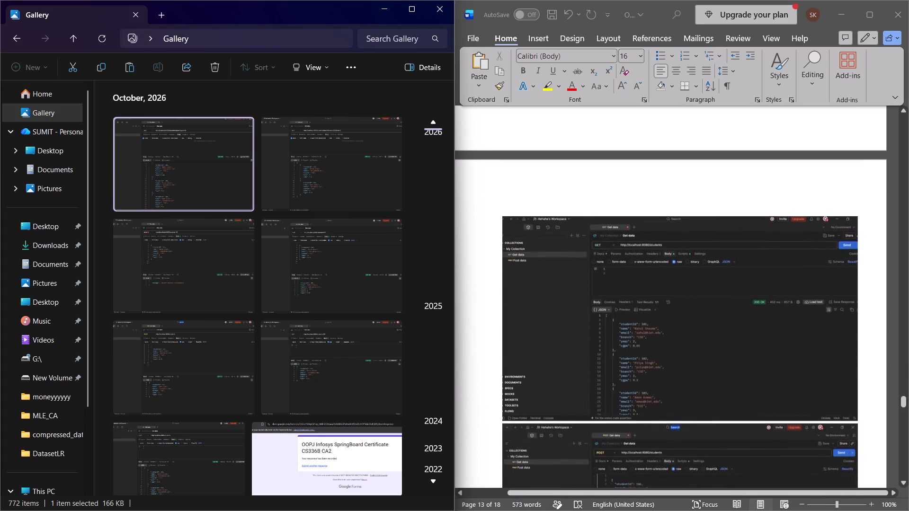
scroll(663, 214, down, 12)
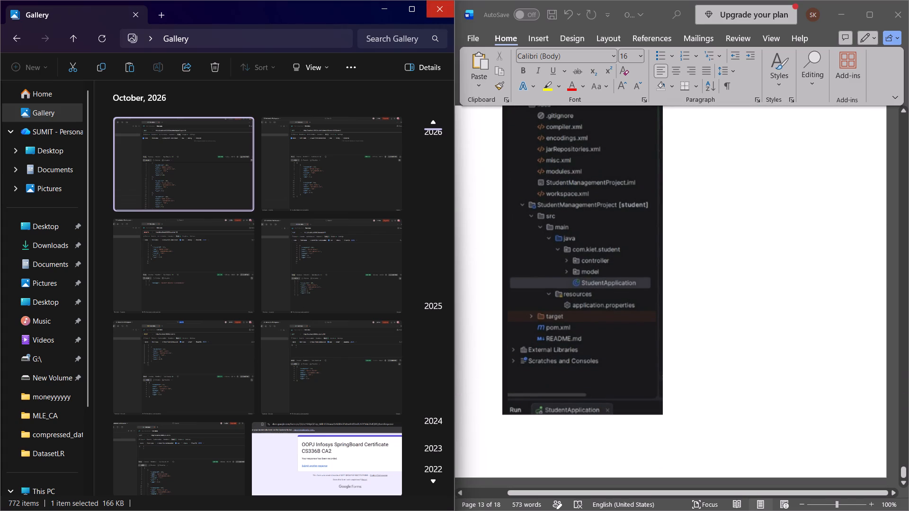
Close File Explorer and maximize the Word submission document.
click(436, 15)
click(867, 19)
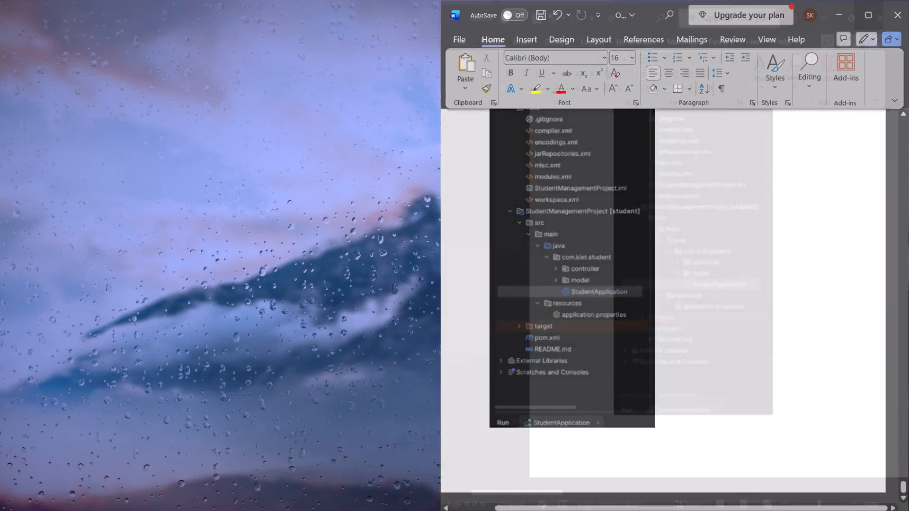
Review the submission document from the IntelliJ project structure screenshot back through the code to the student details table on the first page.
scroll(509, 224, down, 3)
scroll(509, 224, up, 2)
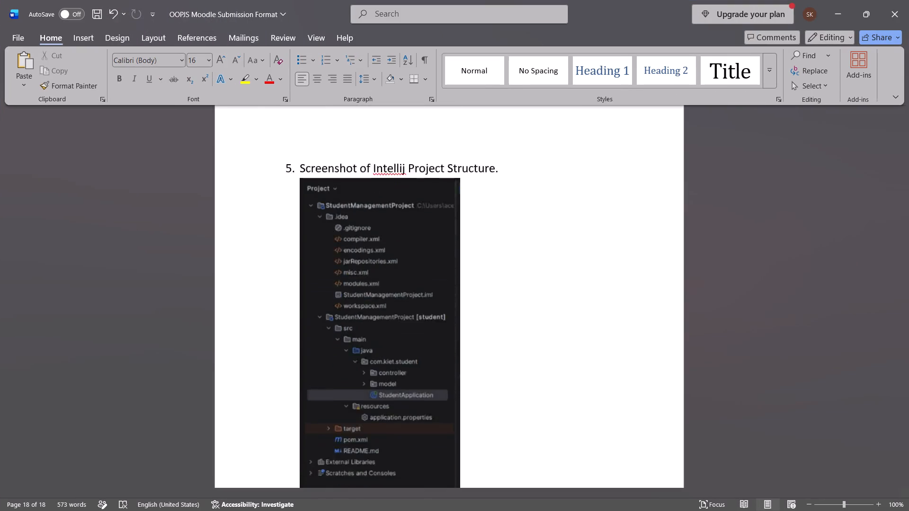
scroll(509, 224, up, 2)
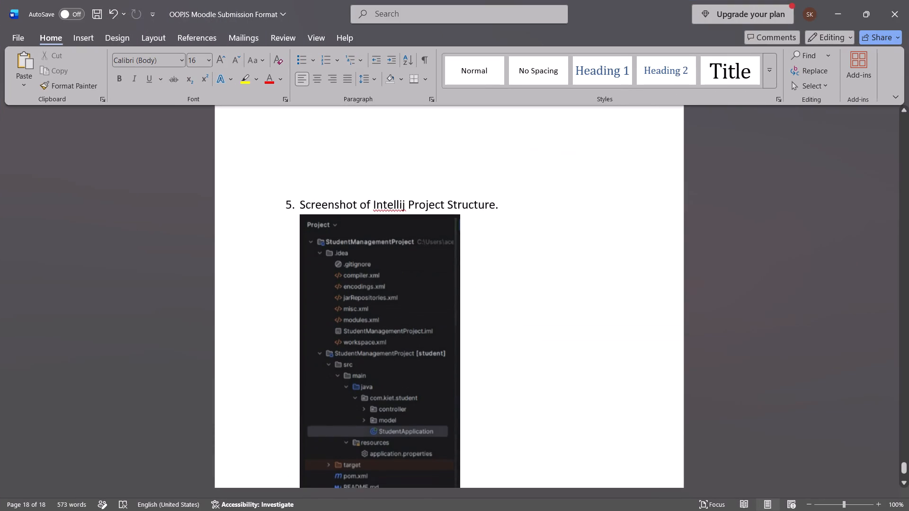
scroll(509, 224, down, 2)
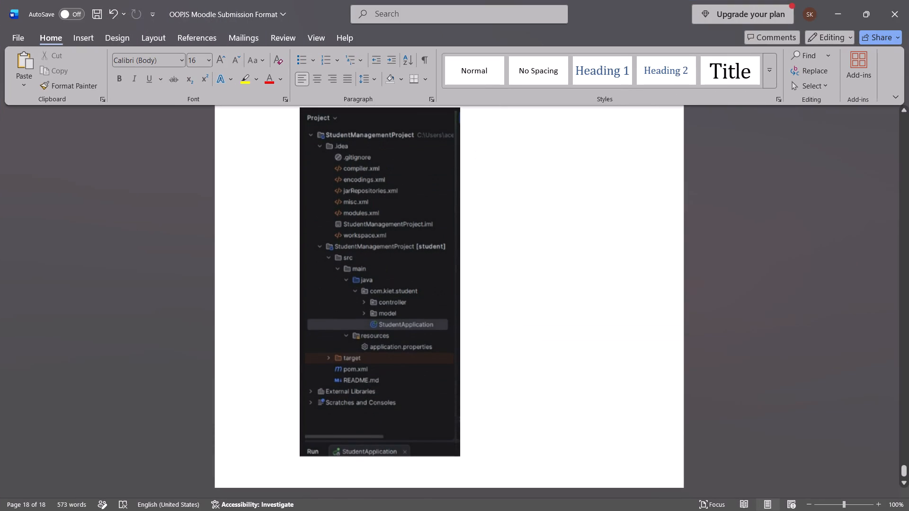
scroll(509, 224, down, 2)
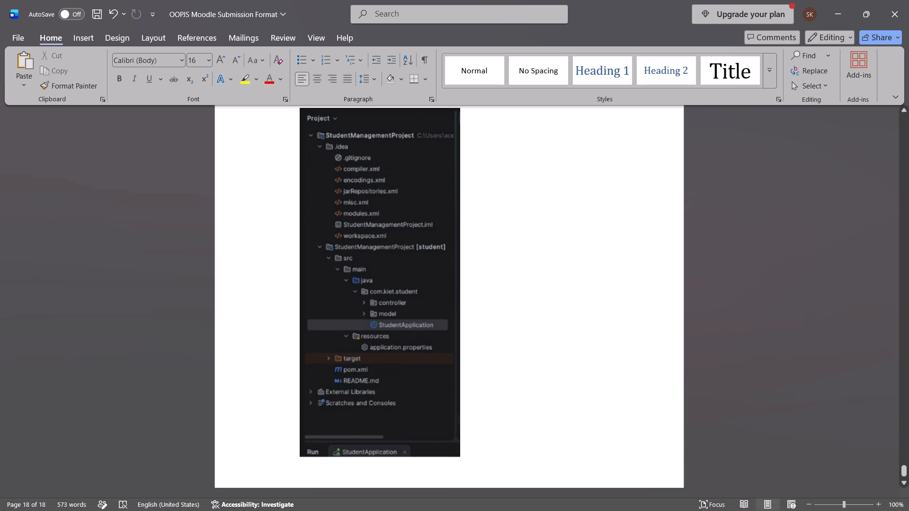
scroll(509, 224, up, 6)
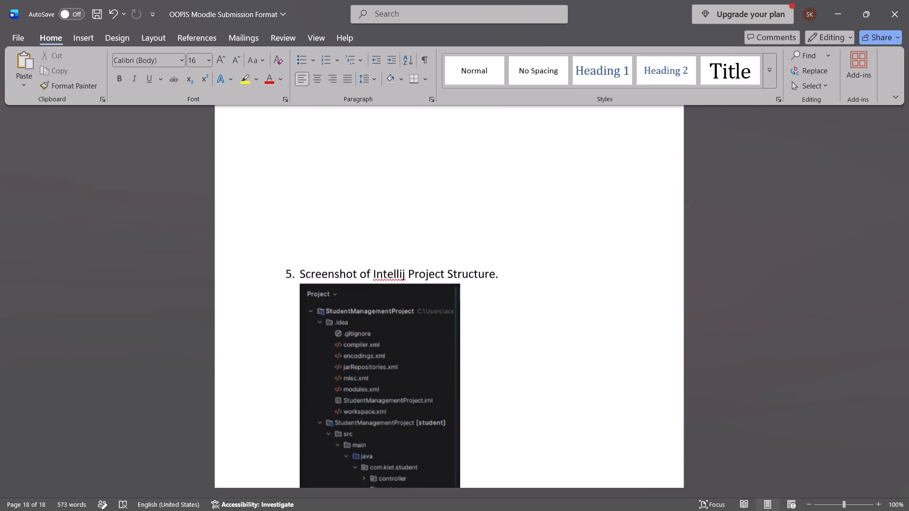
scroll(509, 224, up, 13)
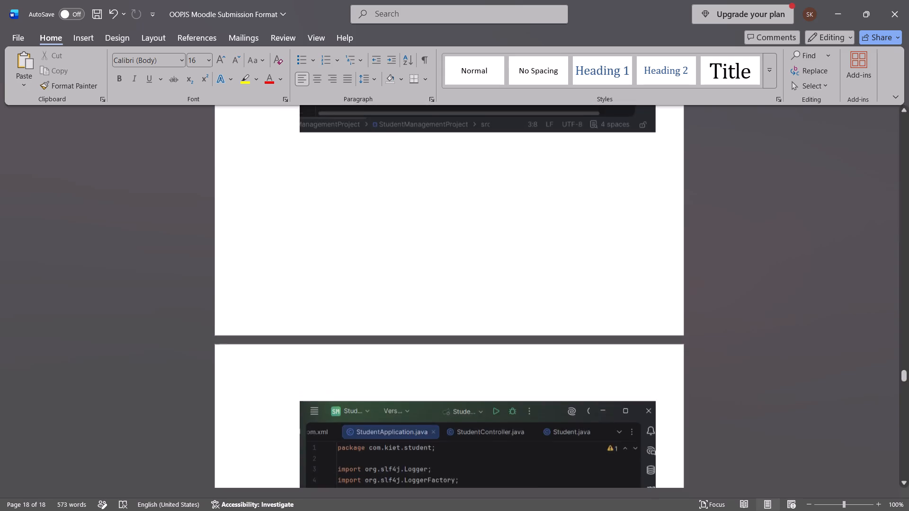
scroll(509, 224, up, 14)
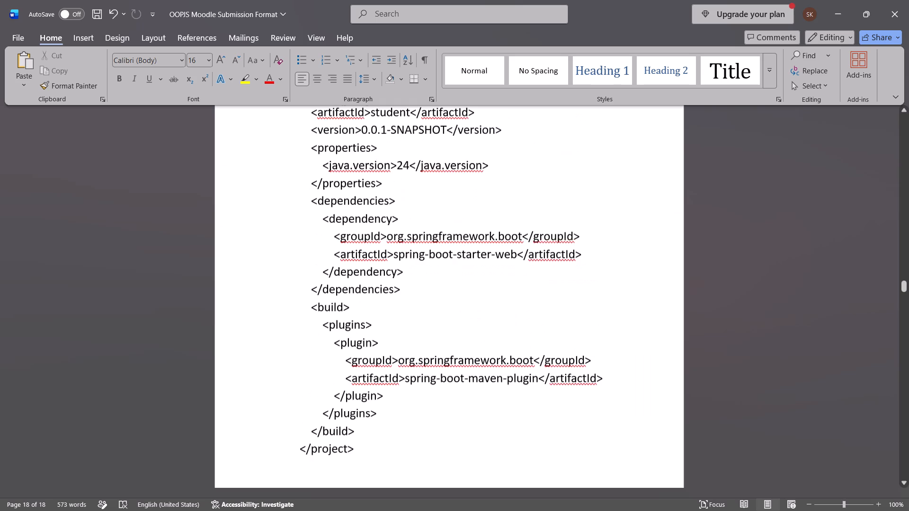
scroll(509, 224, up, 20)
scroll(509, 224, up, 17)
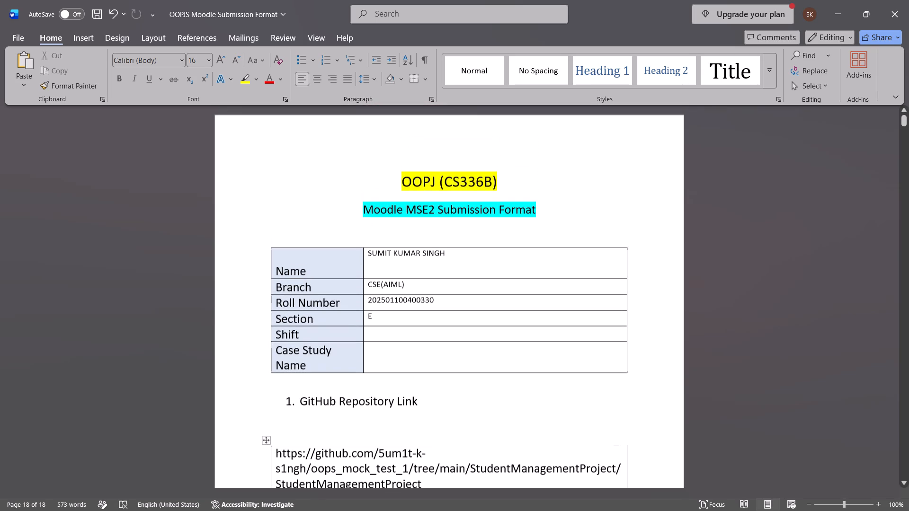
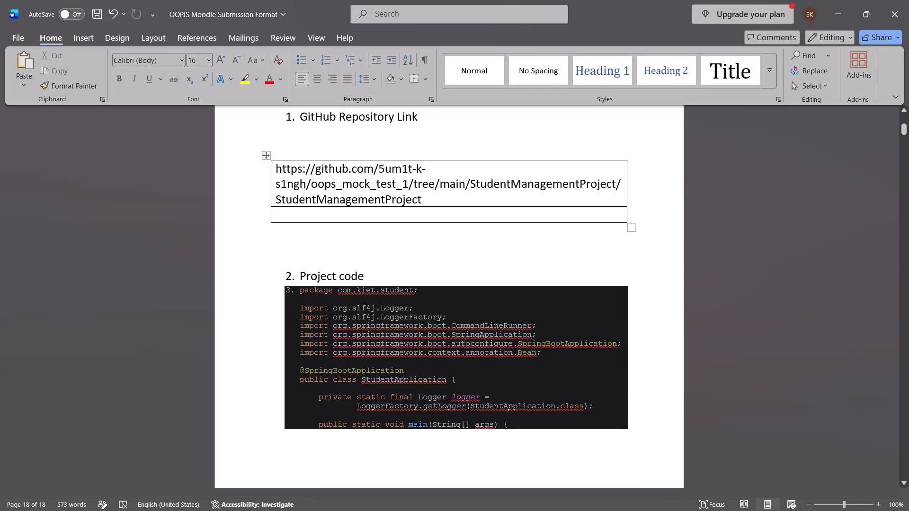
Fill the Case Study Name cell with "StudentManagement", copied from the GitHub repository link.
drag(471, 184, 577, 185)
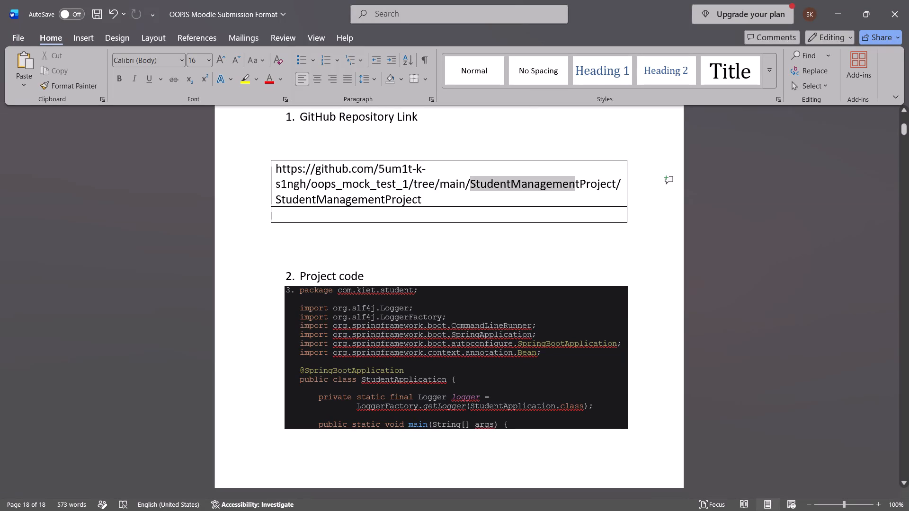
drag(577, 185, 579, 185)
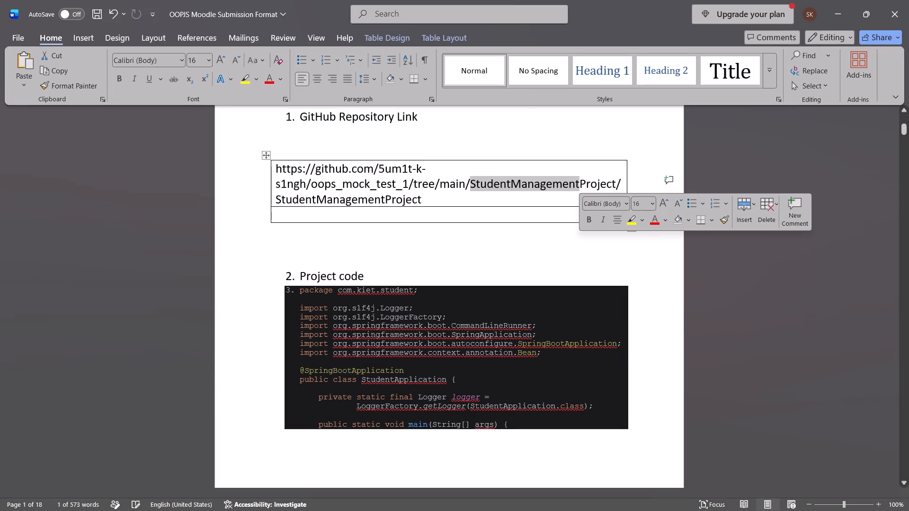
key(ctrl+c)
scroll(579, 185, up, 1)
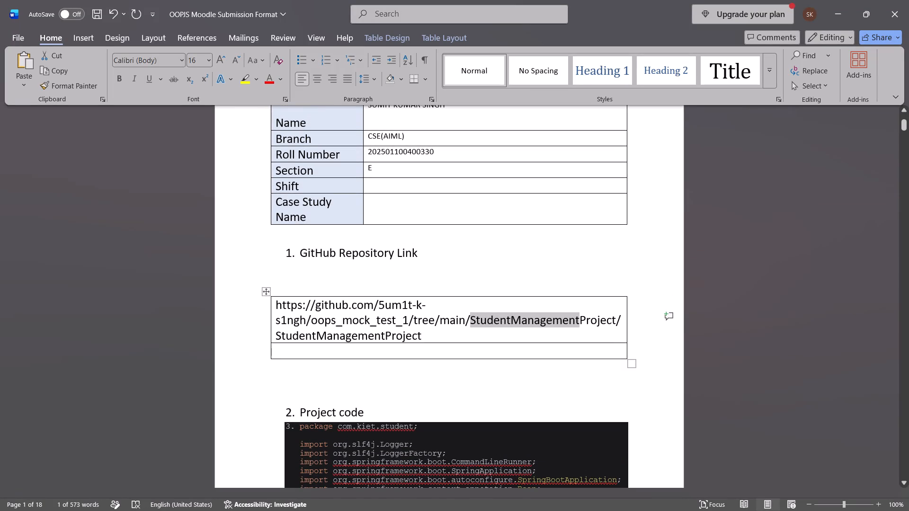
click(383, 202)
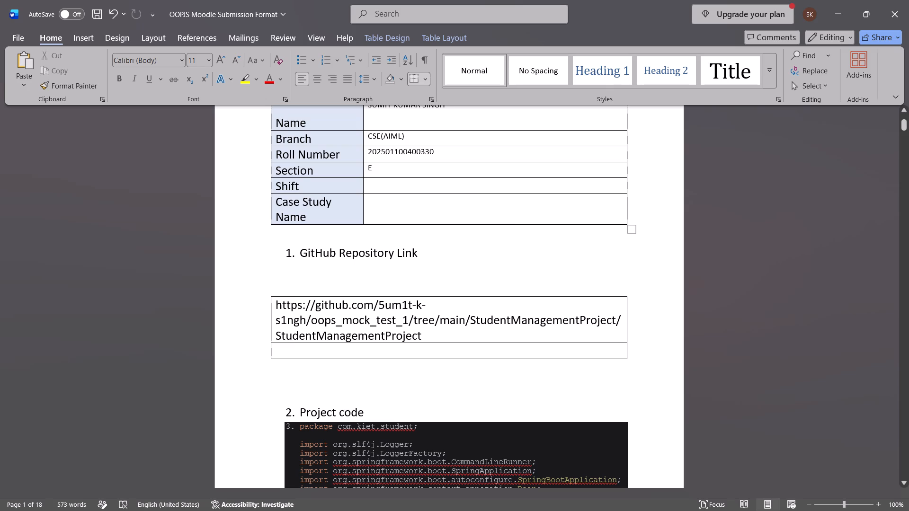
key(ctrl+v)
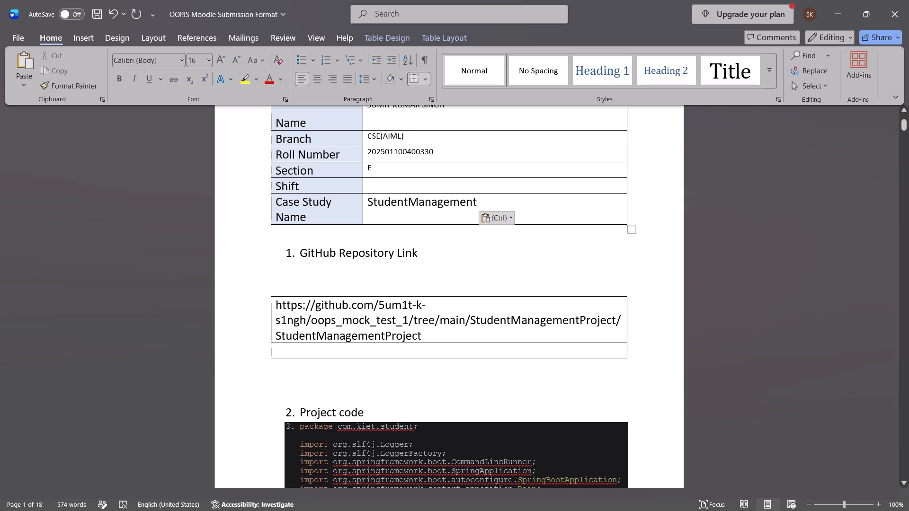
Review the project code pages from the StudentApplication class through the controller code to the GET and POST code screenshot.
scroll(454, 265, down, 1)
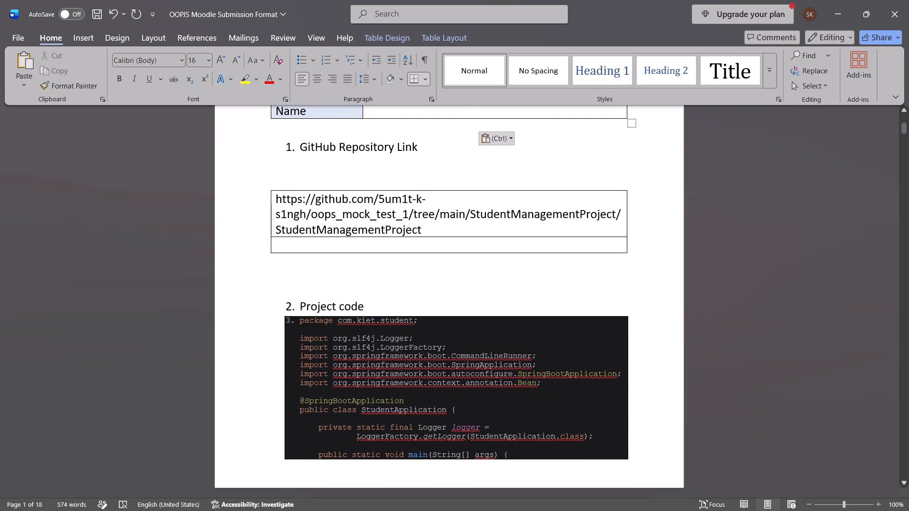
click(254, 340)
click(256, 365)
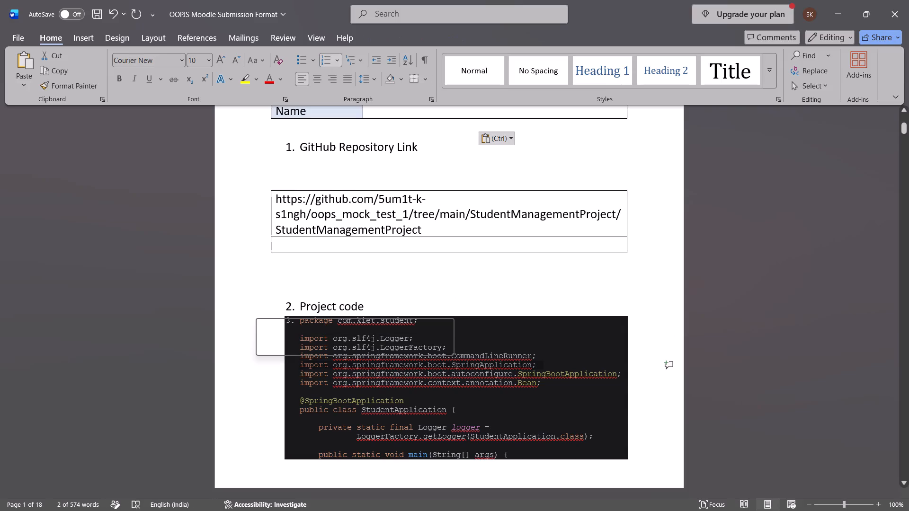
scroll(256, 365, down, 3)
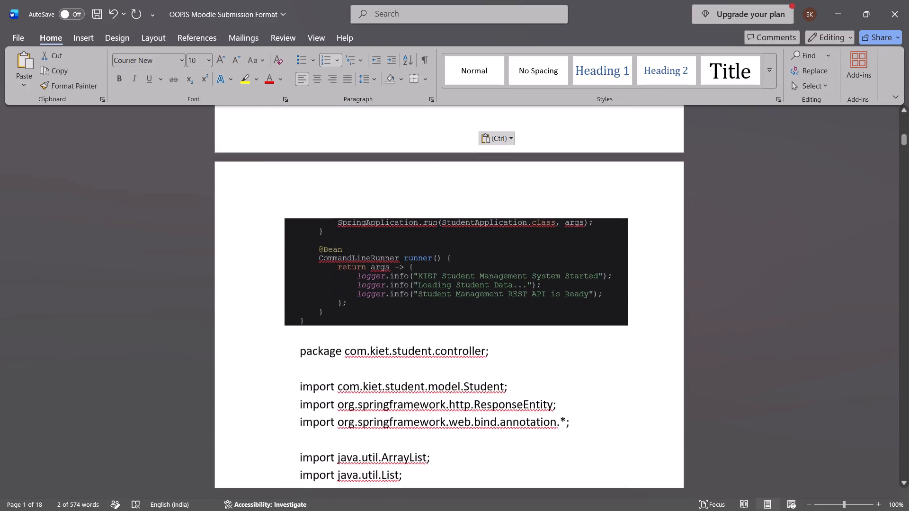
scroll(256, 365, down, 8)
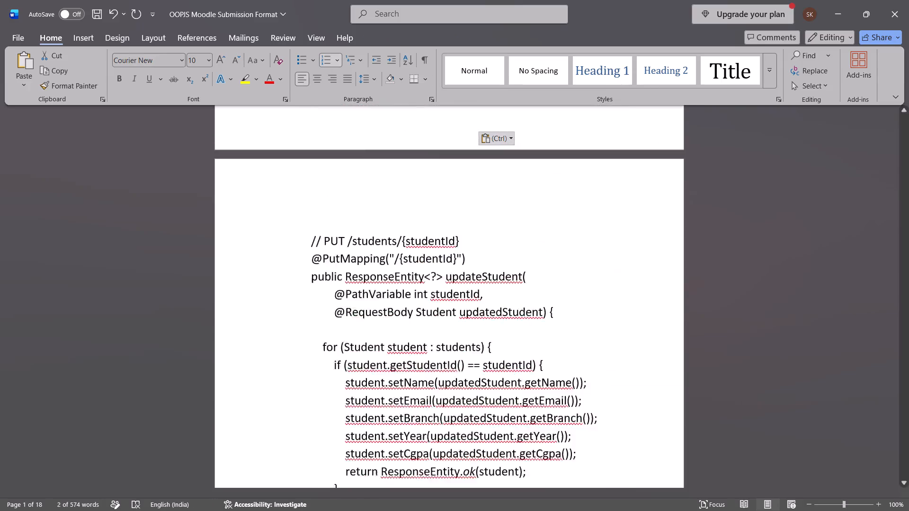
scroll(256, 365, up, 15)
scroll(256, 365, down, 7)
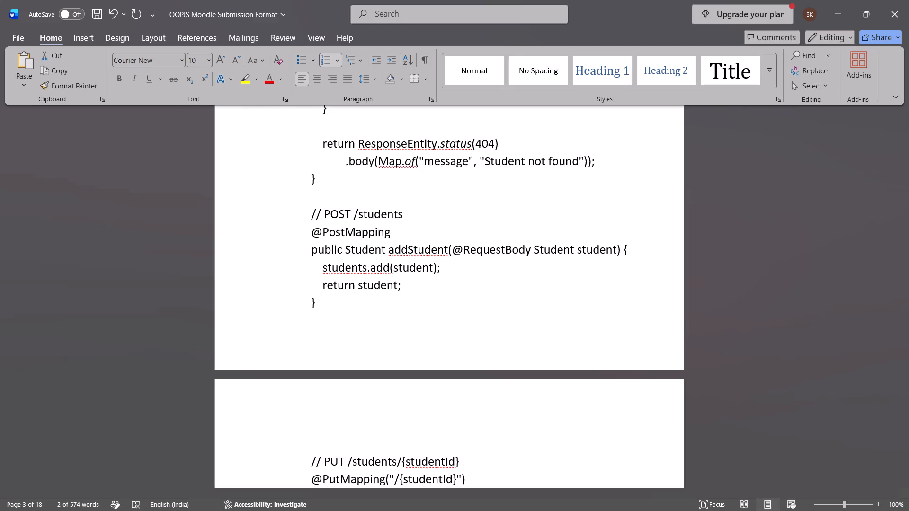
scroll(256, 365, down, 10)
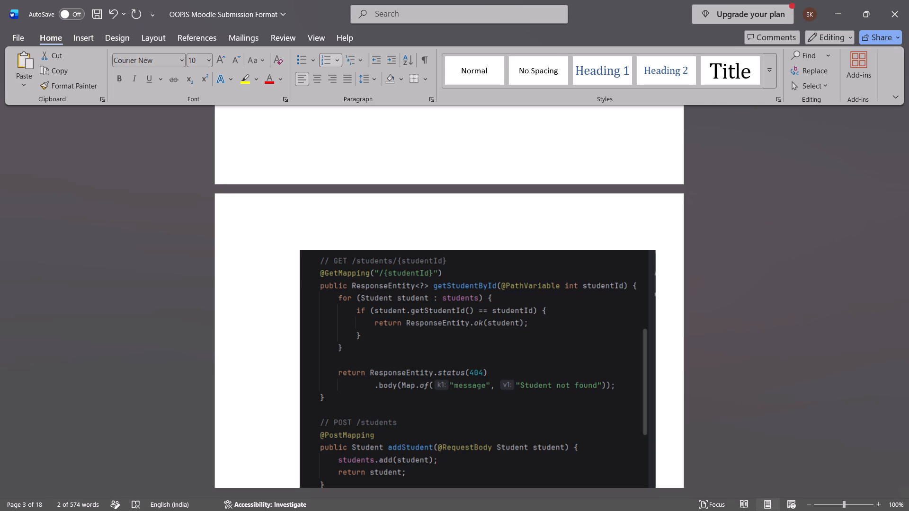
Save the submission document.
click(870, 37)
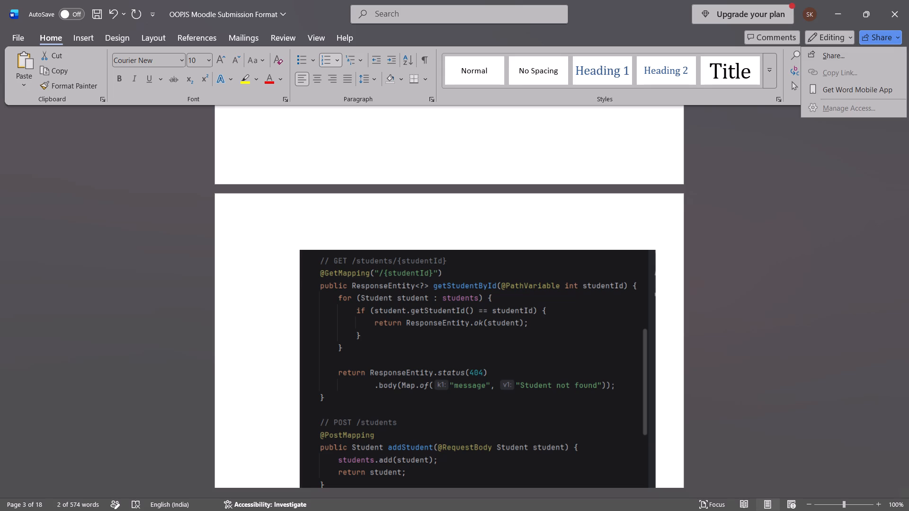
click(100, 174)
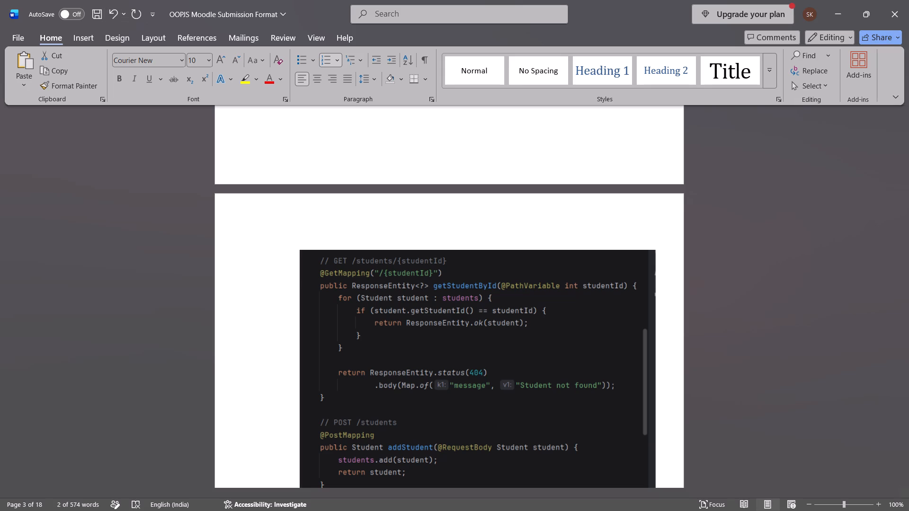
click(101, 11)
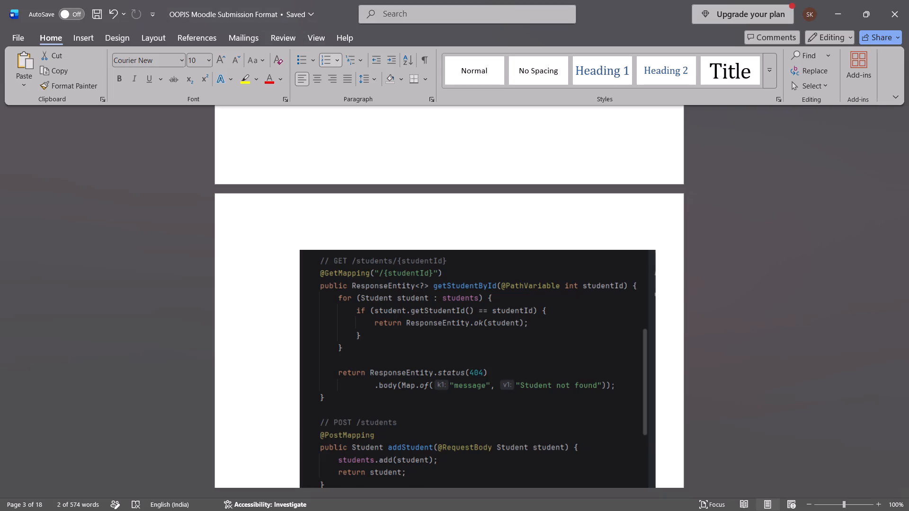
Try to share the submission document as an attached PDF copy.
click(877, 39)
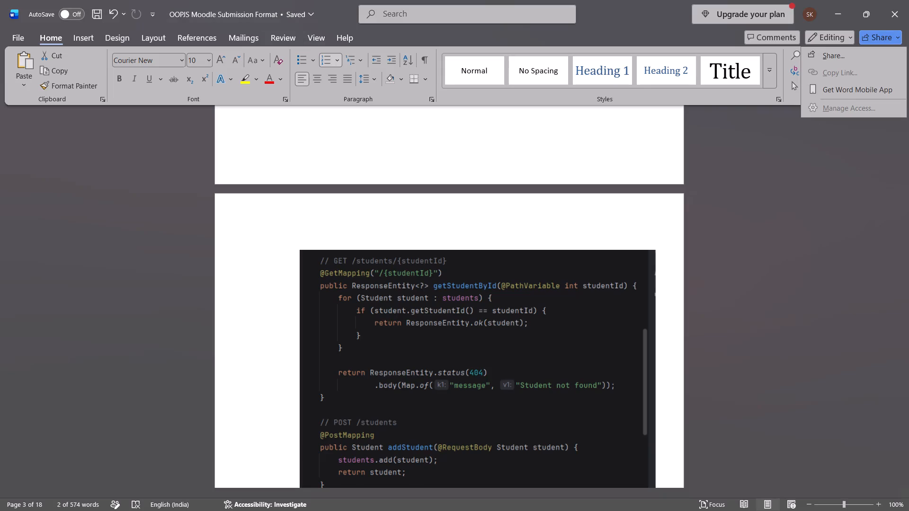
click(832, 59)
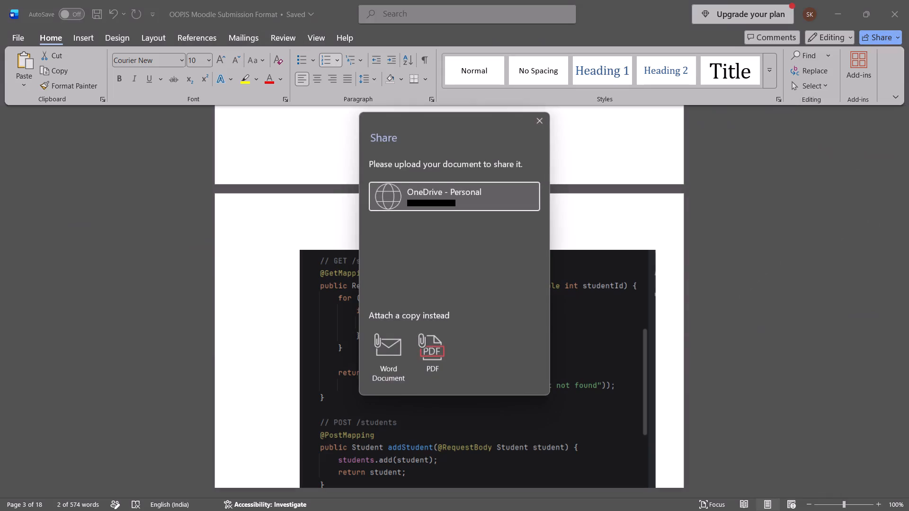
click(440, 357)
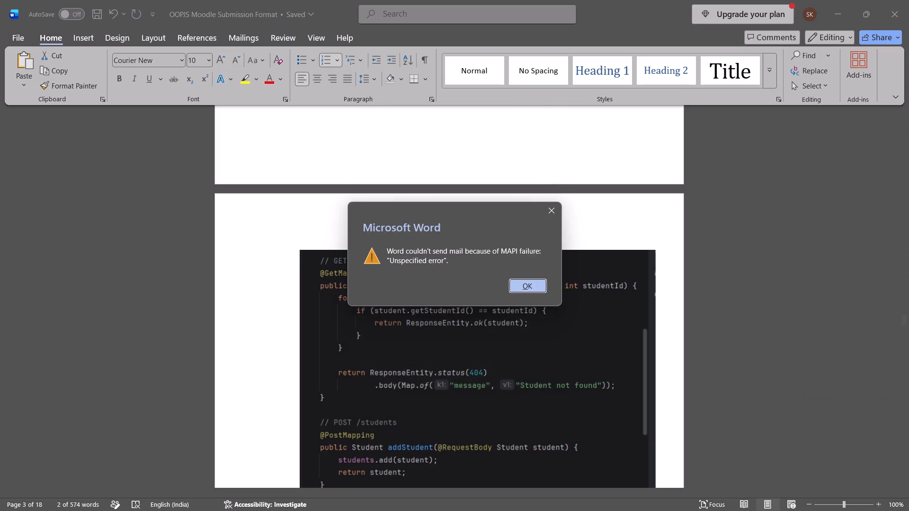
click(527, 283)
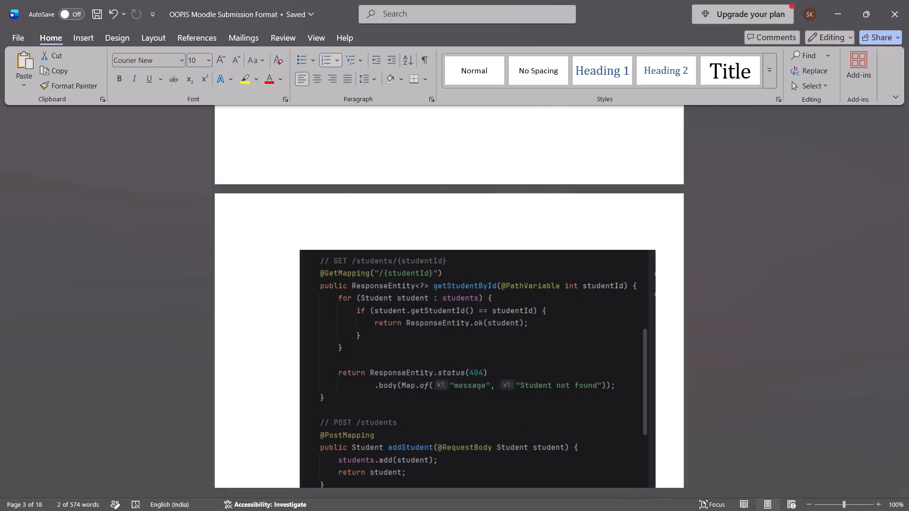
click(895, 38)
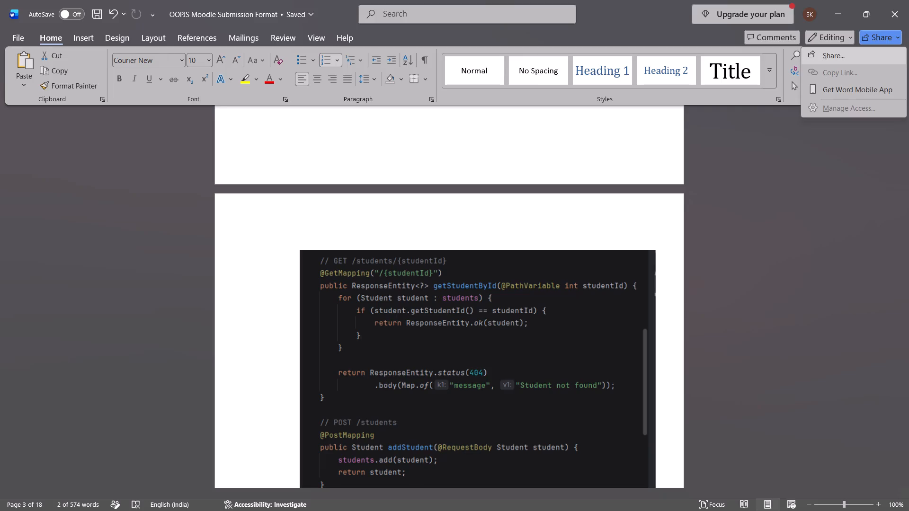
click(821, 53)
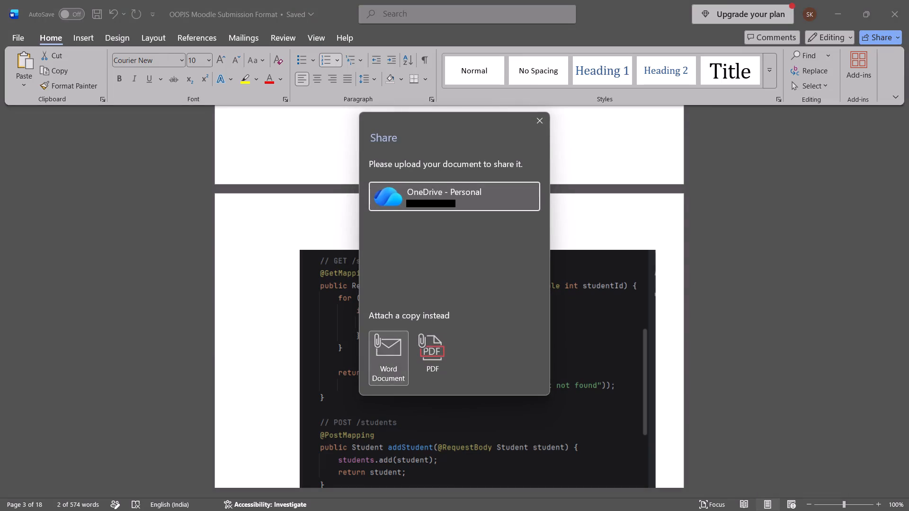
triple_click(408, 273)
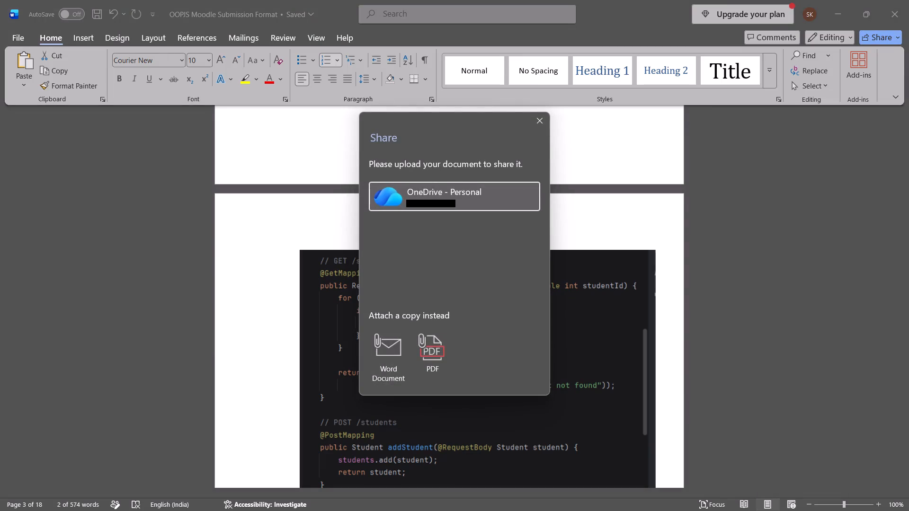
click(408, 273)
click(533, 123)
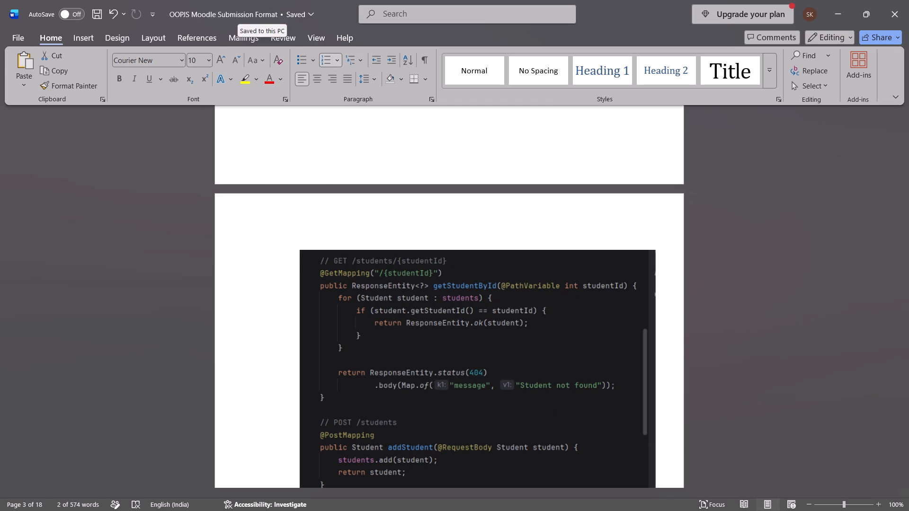
Switch to Brave, open the Moodle Spring Boot Sample Question Submission for editing, and accept the own-work statement.
click(610, 498)
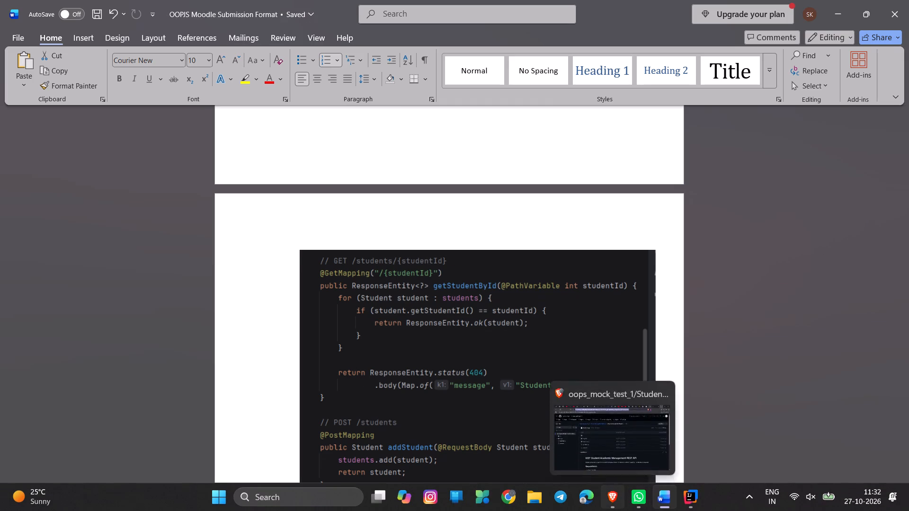
click(722, 15)
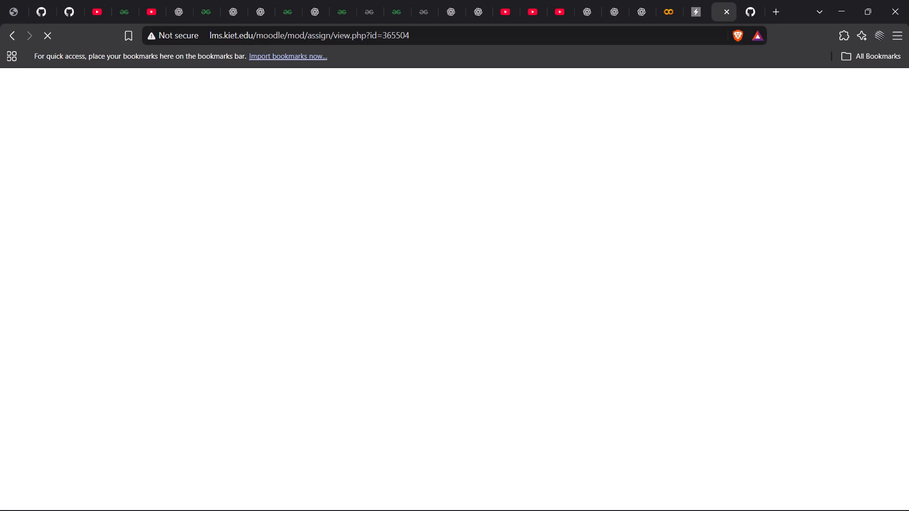
click(438, 408)
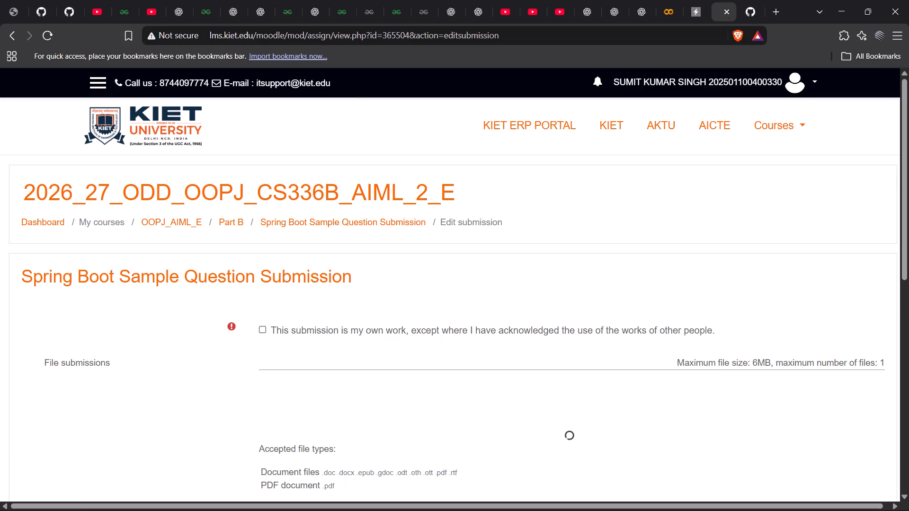
click(264, 329)
Start adding a file to the submission, search Home for OOP, and select the OOPJS Moodle Submission Format Word document.
scroll(264, 329, down, 3)
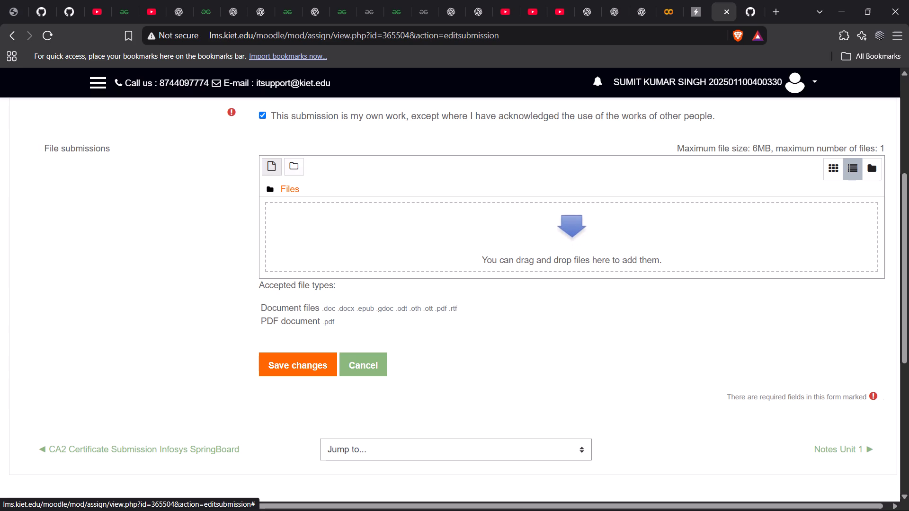
click(269, 171)
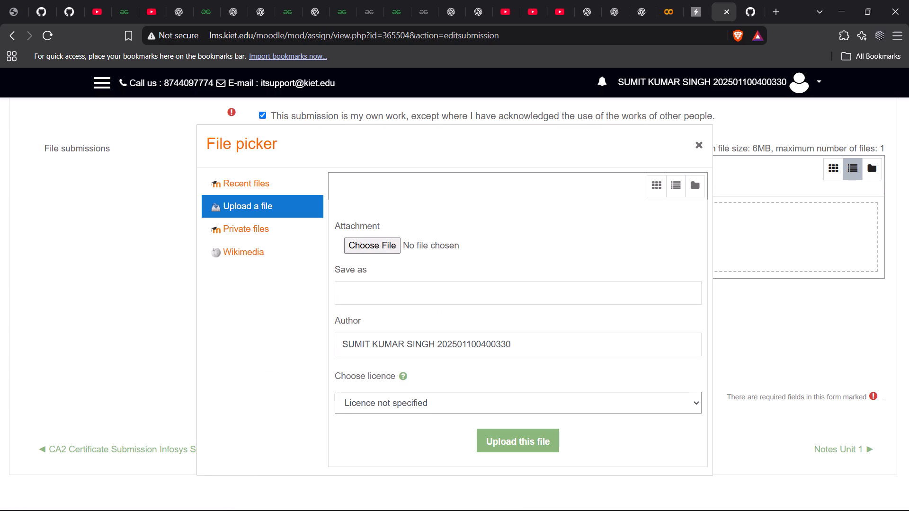
click(373, 242)
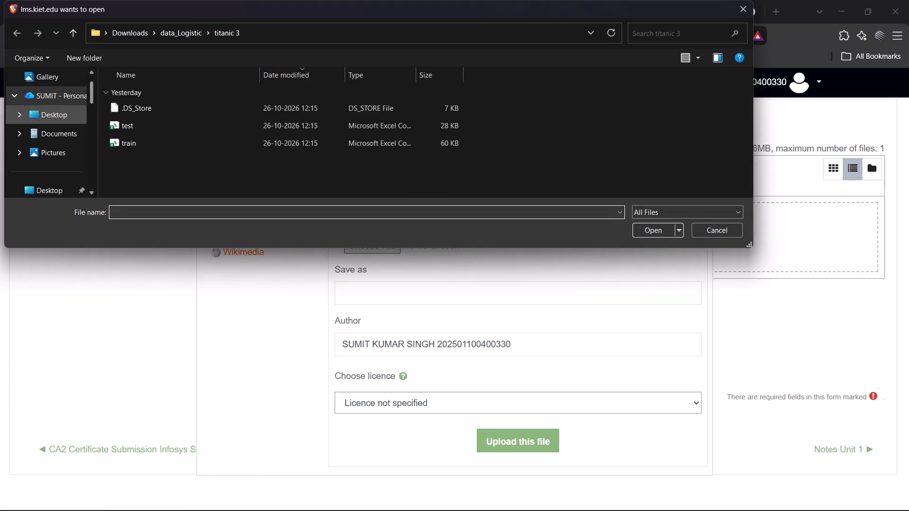
scroll(45, 99, up, 5)
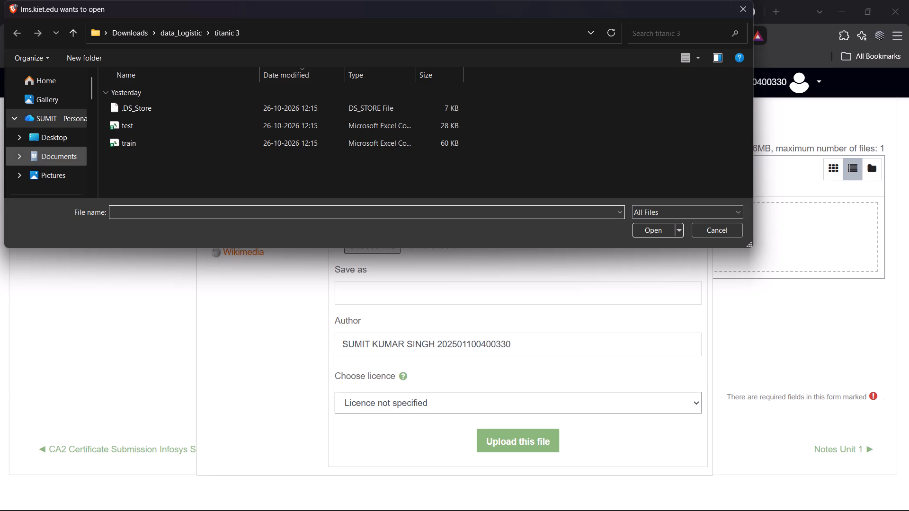
click(47, 76)
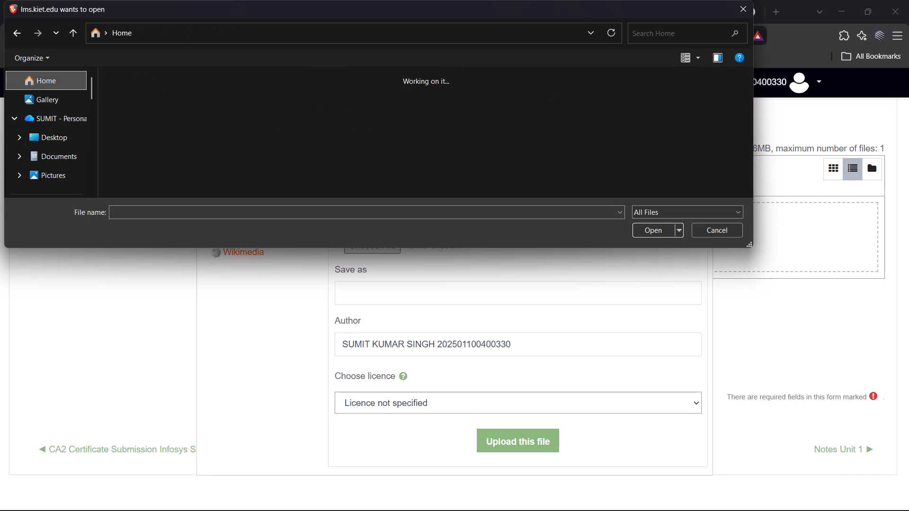
click(648, 38)
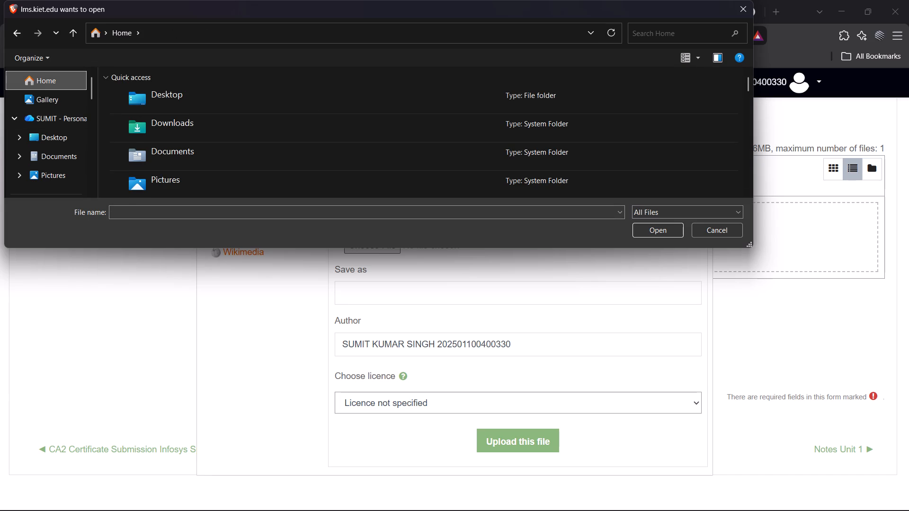
click(644, 35)
text(OOP)
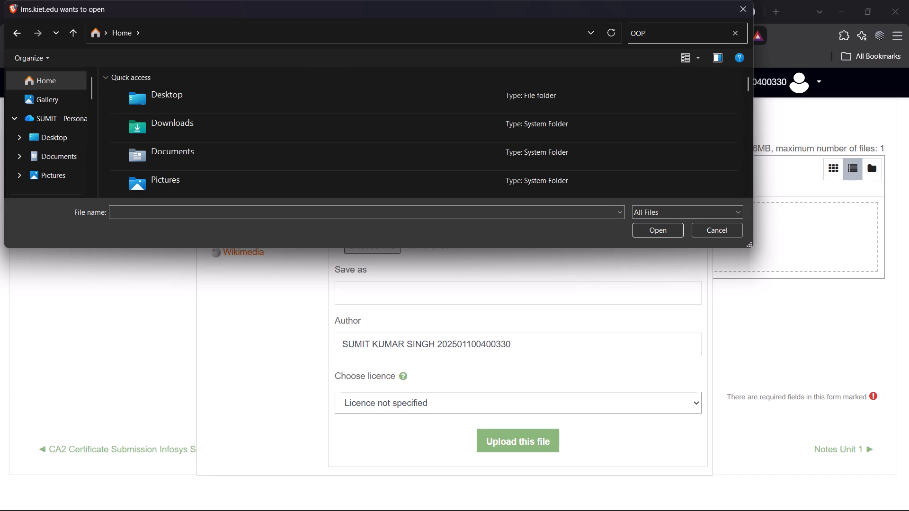
key(s)
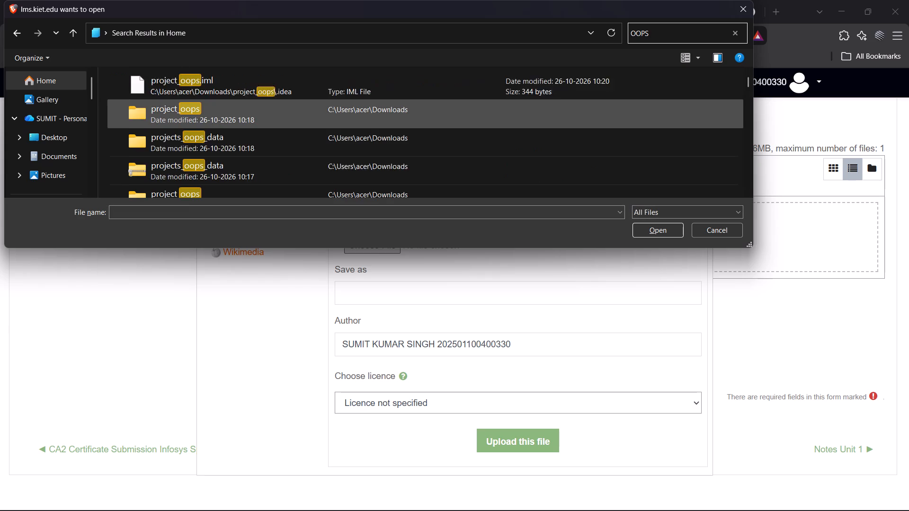
scroll(445, 122, down, 2)
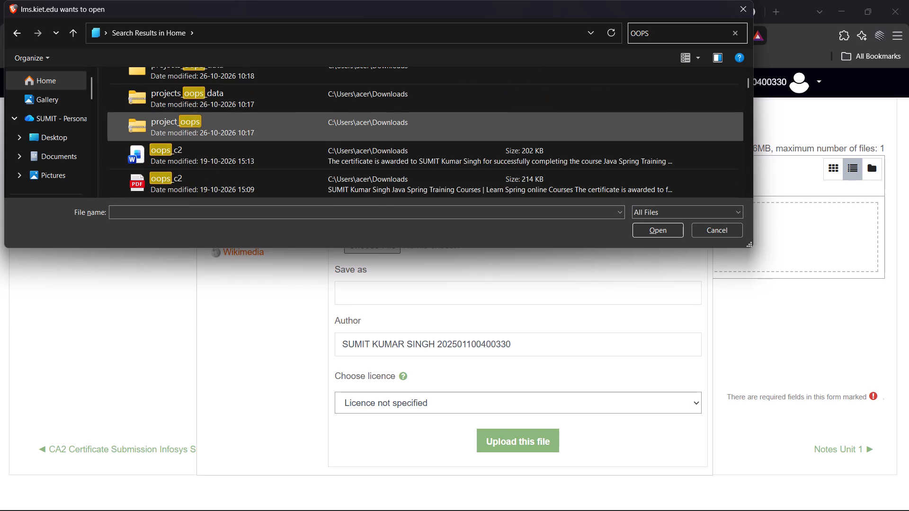
scroll(445, 122, down, 2)
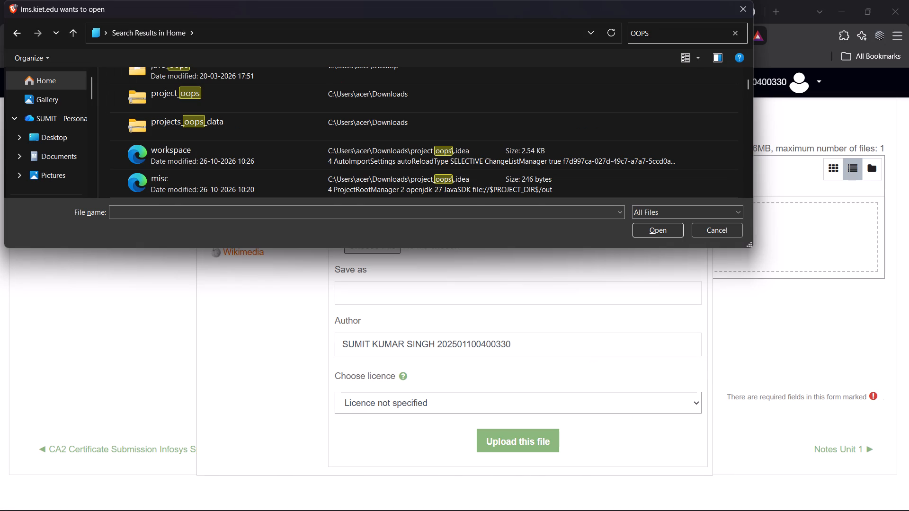
text(JS)
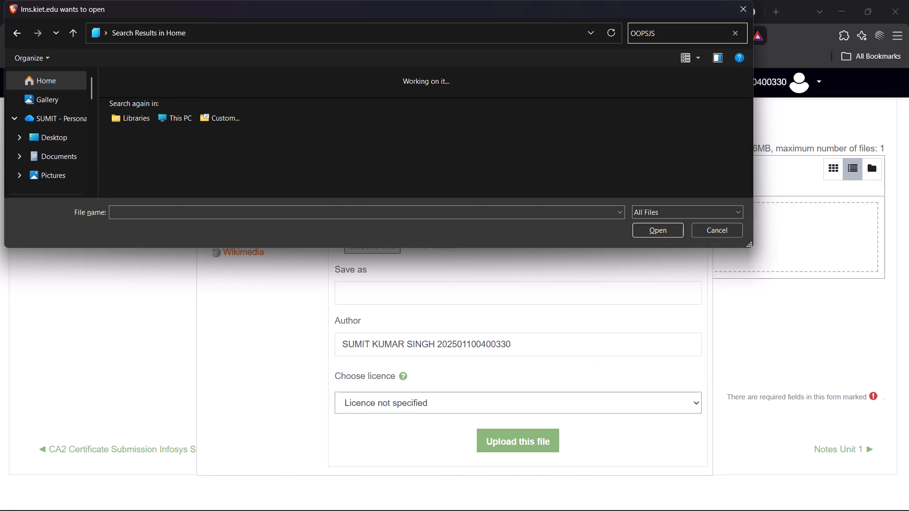
key(BackSpace)
key(BackSpace)
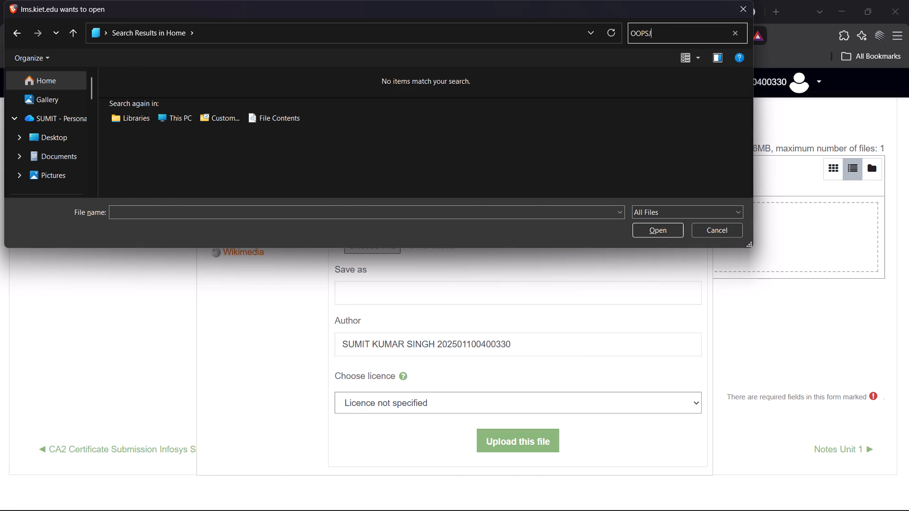
key(BackSpace)
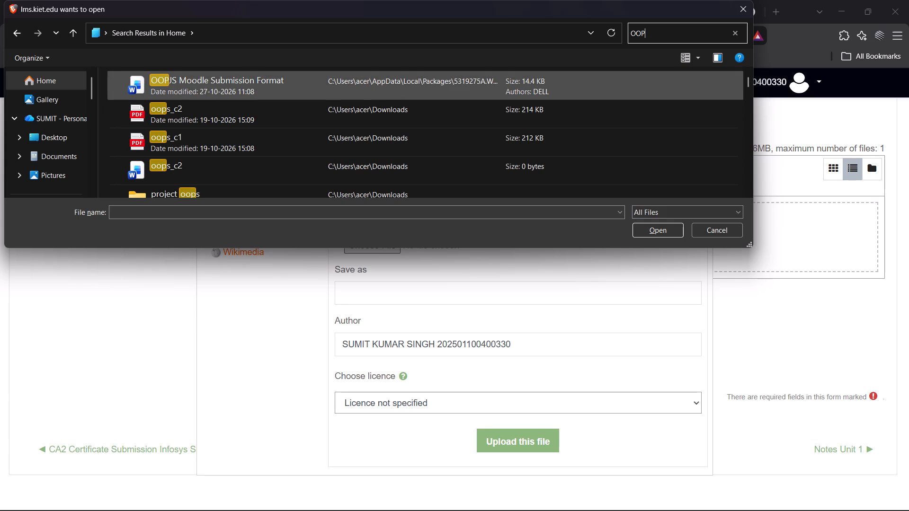
click(274, 81)
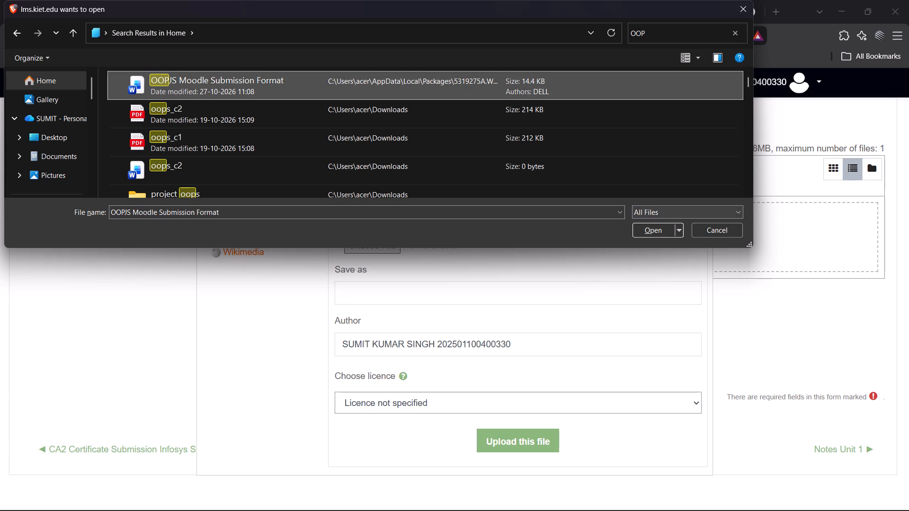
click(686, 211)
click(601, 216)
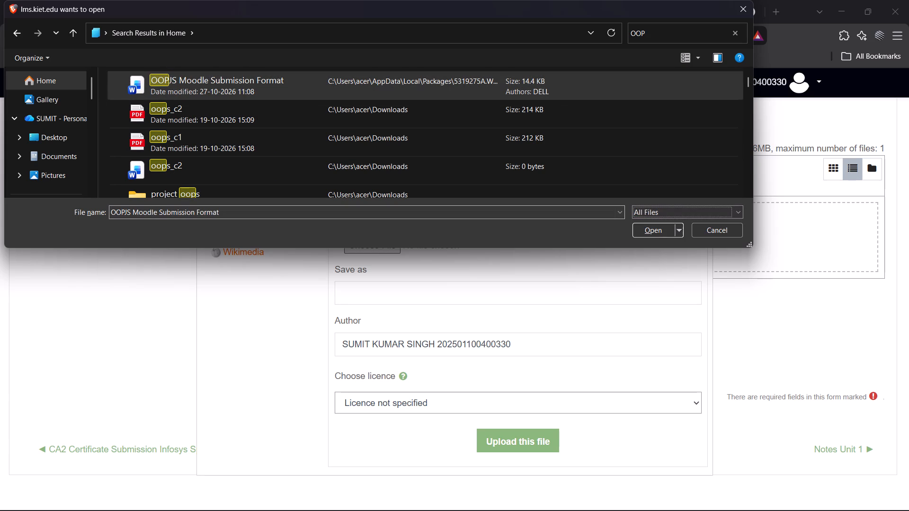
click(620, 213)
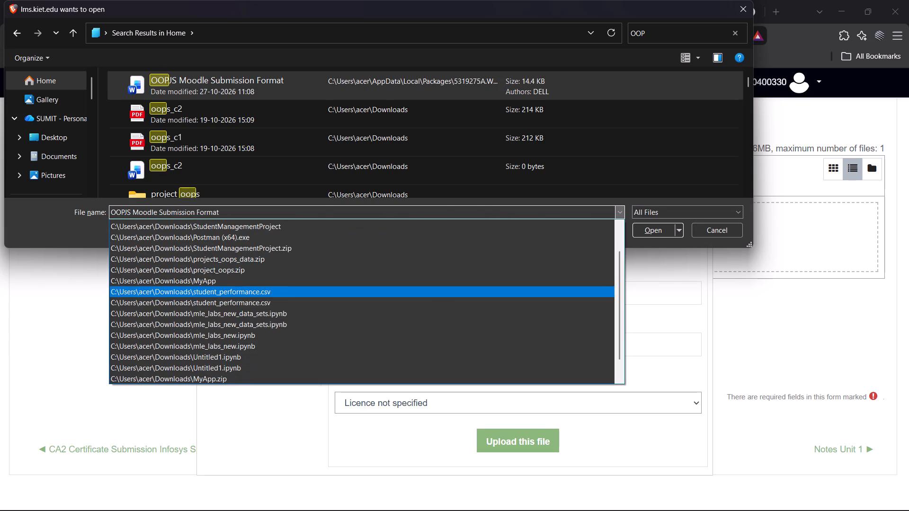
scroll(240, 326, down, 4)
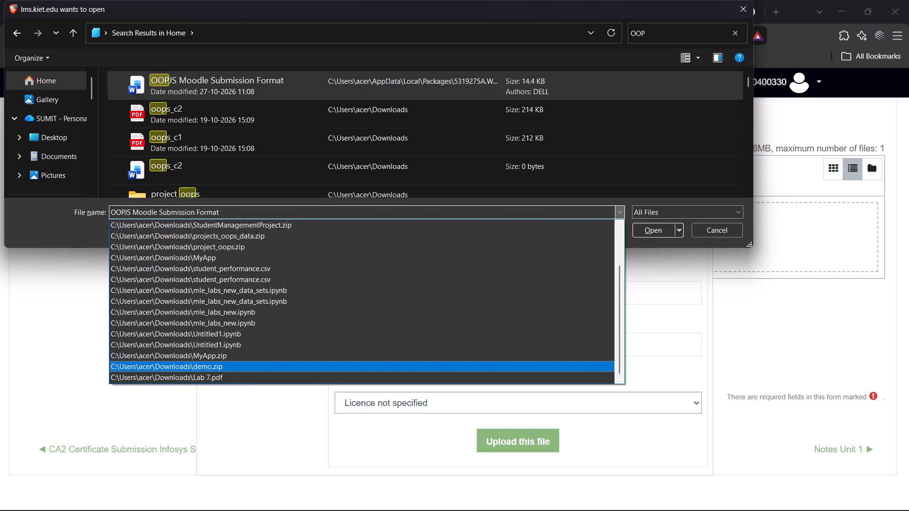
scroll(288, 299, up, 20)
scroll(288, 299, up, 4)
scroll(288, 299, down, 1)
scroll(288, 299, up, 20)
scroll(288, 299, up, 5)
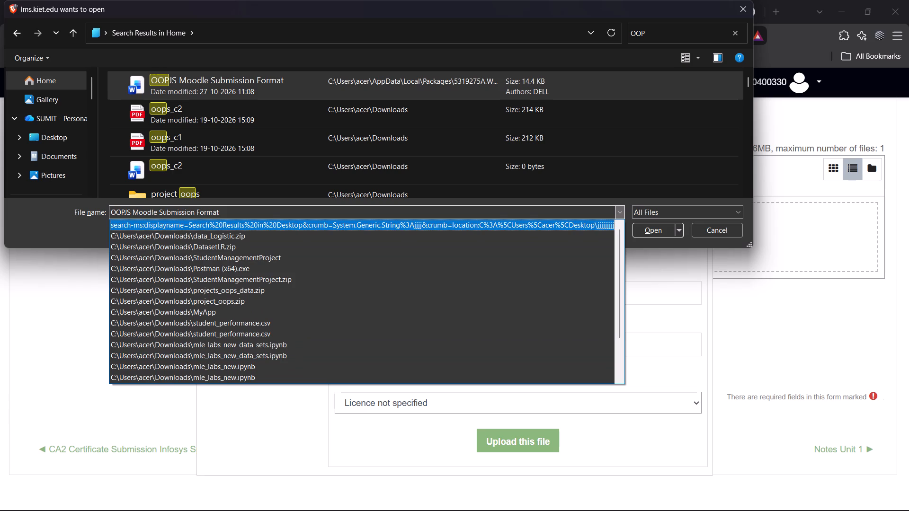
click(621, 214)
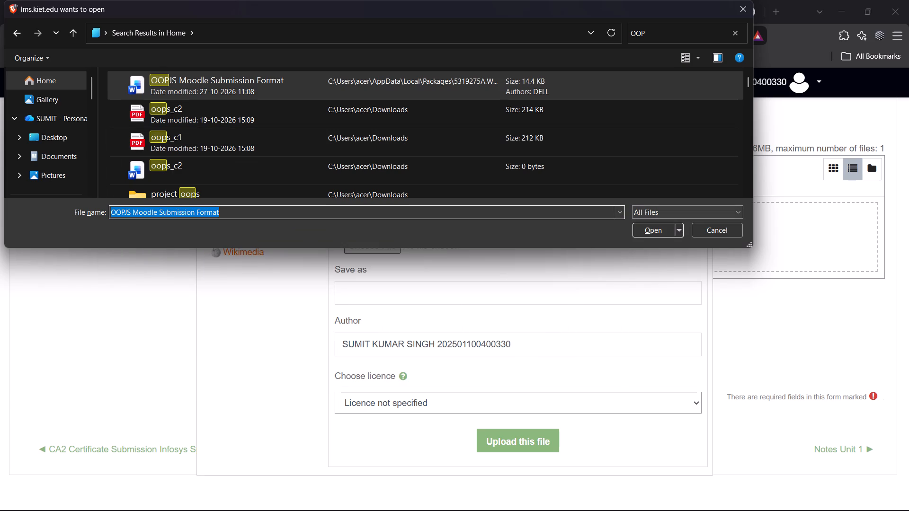
Attach the selected OOPJS Moodle Submission Format document and upload it to the submission's files.
click(658, 229)
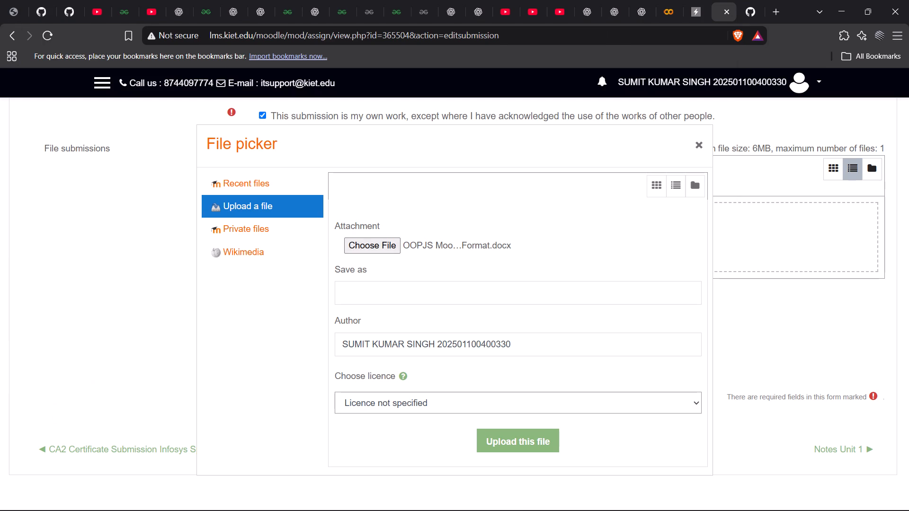
scroll(410, 381, down, 1)
click(514, 440)
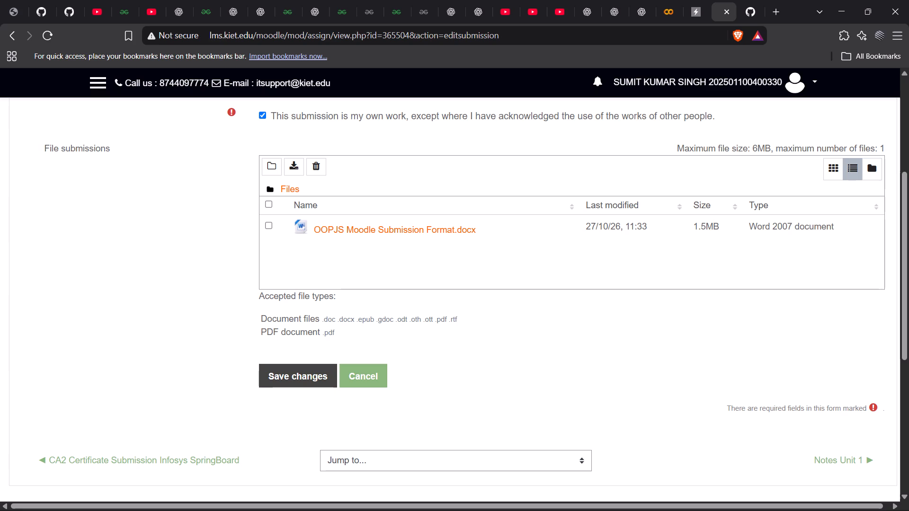
Save the Spring Boot Sample Question Submission with the uploaded document and check its submission status page.
click(299, 377)
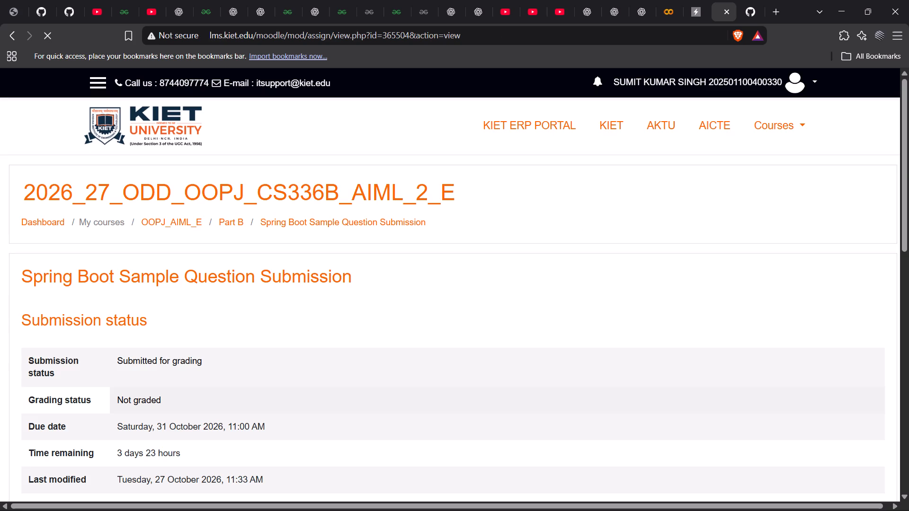
scroll(355, 379, down, 6)
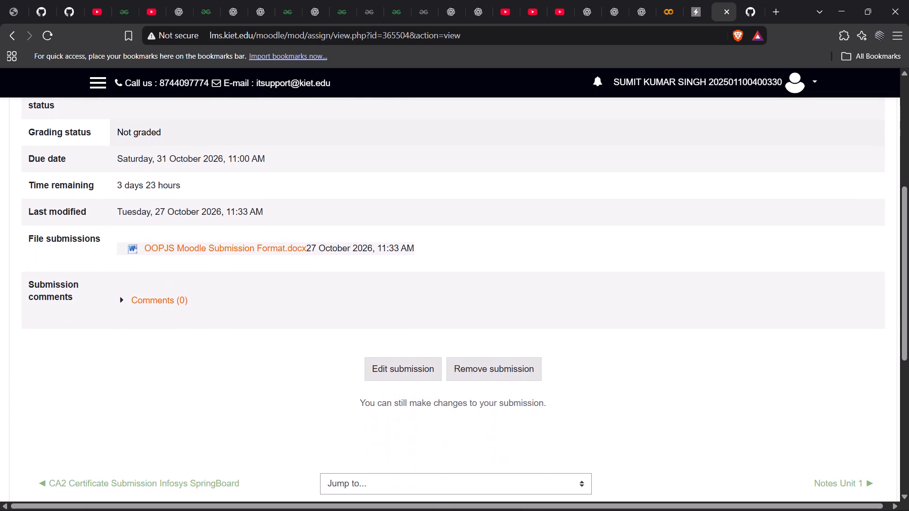
scroll(287, 201, up, 7)
Close the Moodle submission and GitHub oops_mock_test_1 tabs, leaving a new blank tab open.
click(730, 12)
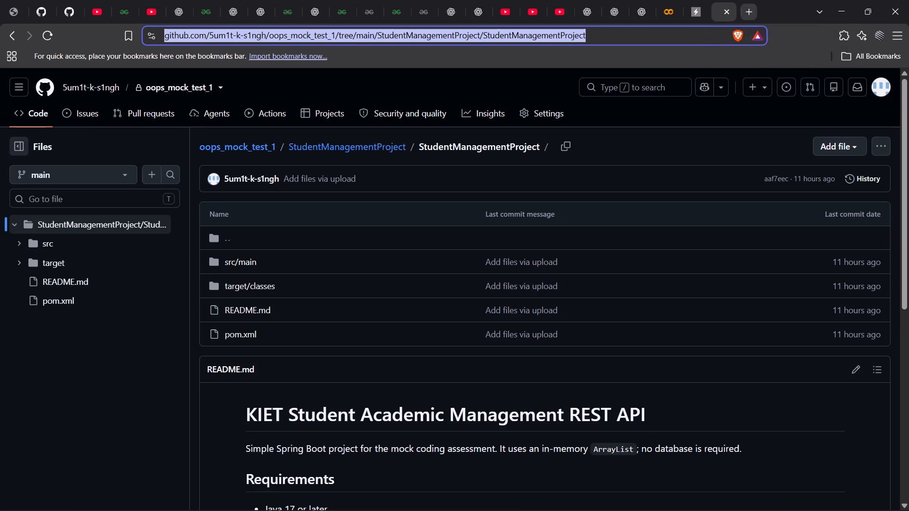
click(751, 12)
click(723, 11)
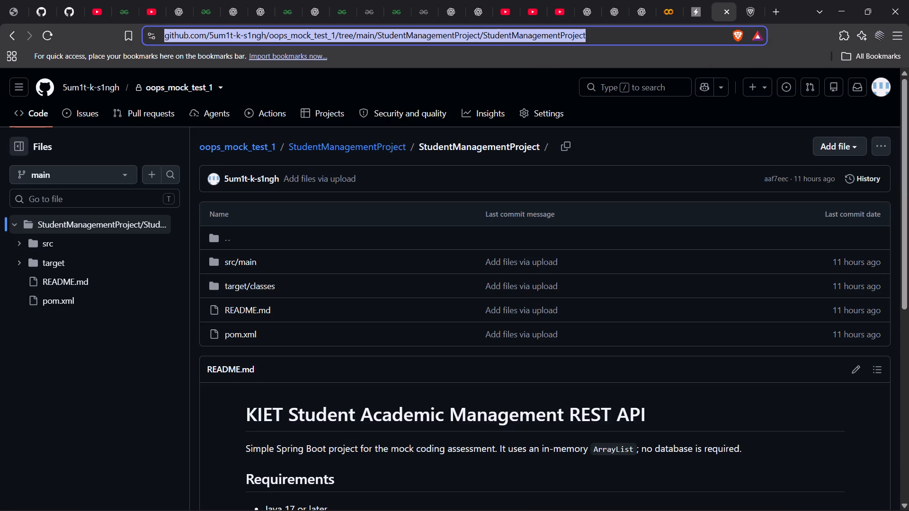
click(726, 11)
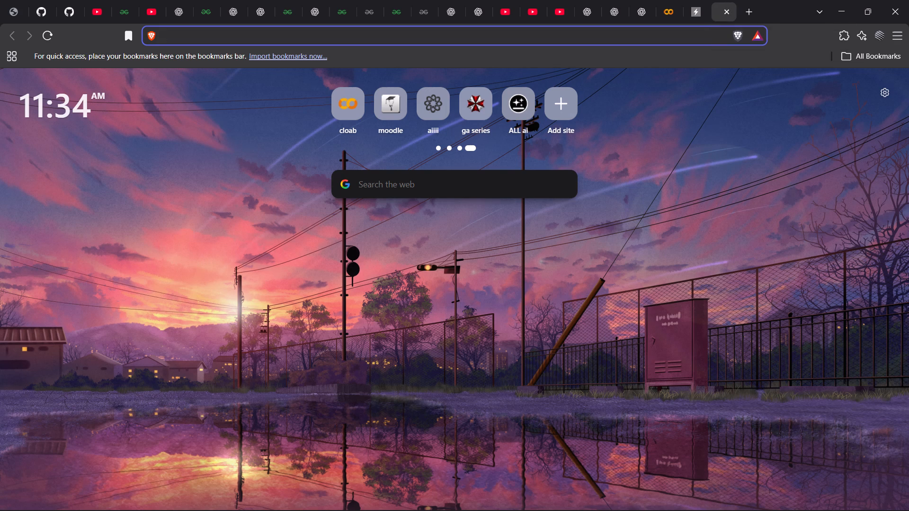